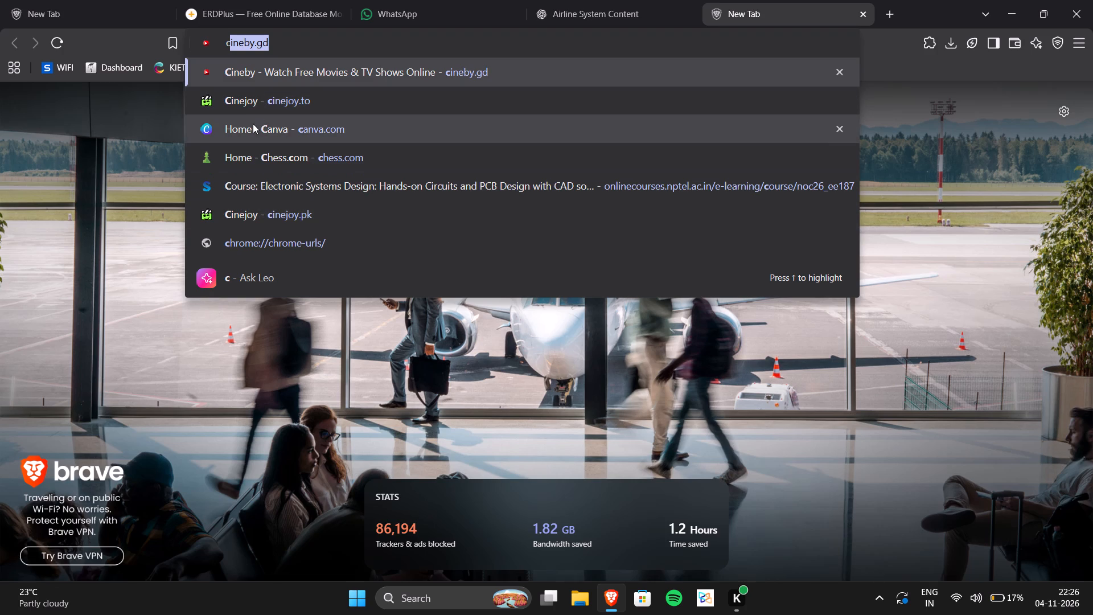
{"action": "left_click", "coordinate": [253, 124]}
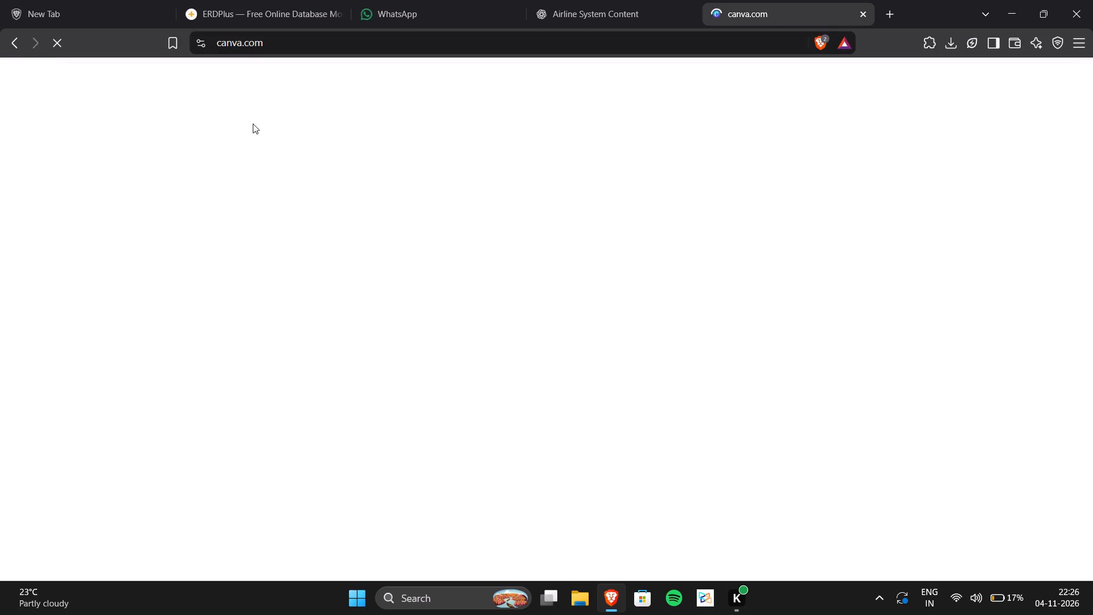
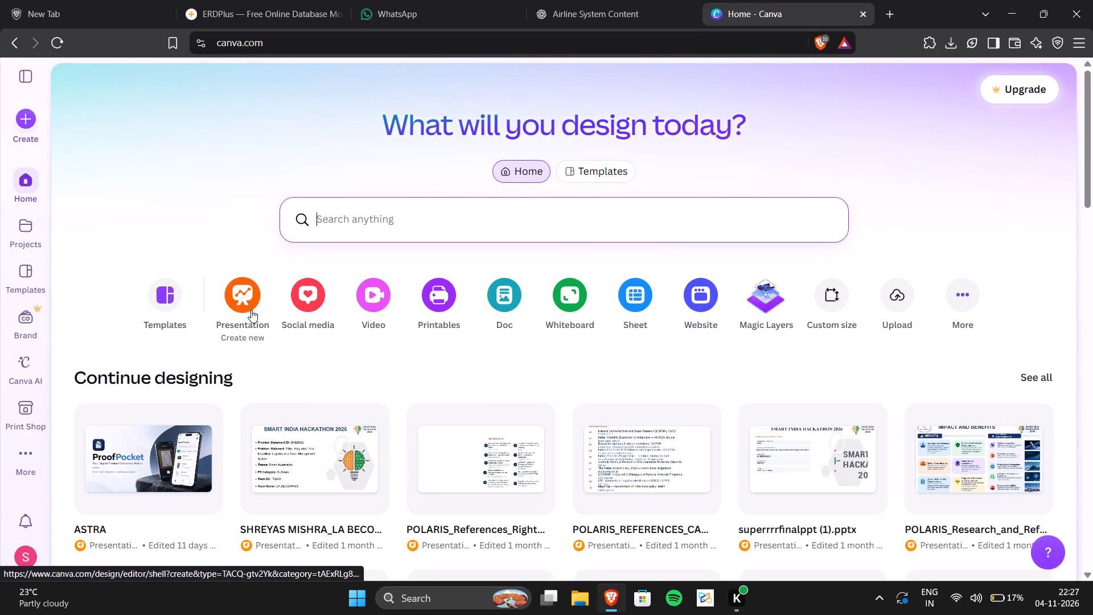
Create a new blank presentation design.
{"action": "left_click", "coordinate": [251, 310]}
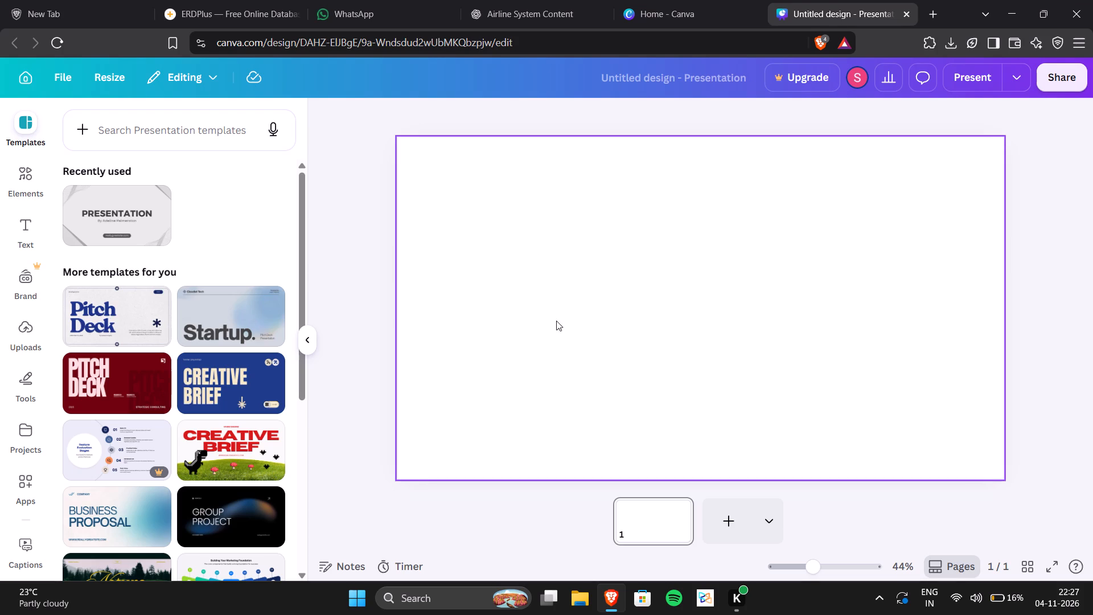
Find the Blue and White Modern Creative Brief Presentation template and apply its Creative Brief cover page to the blank first slide.
{"action": "scroll", "coordinate": [467, 293], "scroll_direction": "down", "scroll_amount": 1}
{"action": "scroll", "coordinate": [381, 341], "scroll_direction": "down", "scroll_amount": 3}
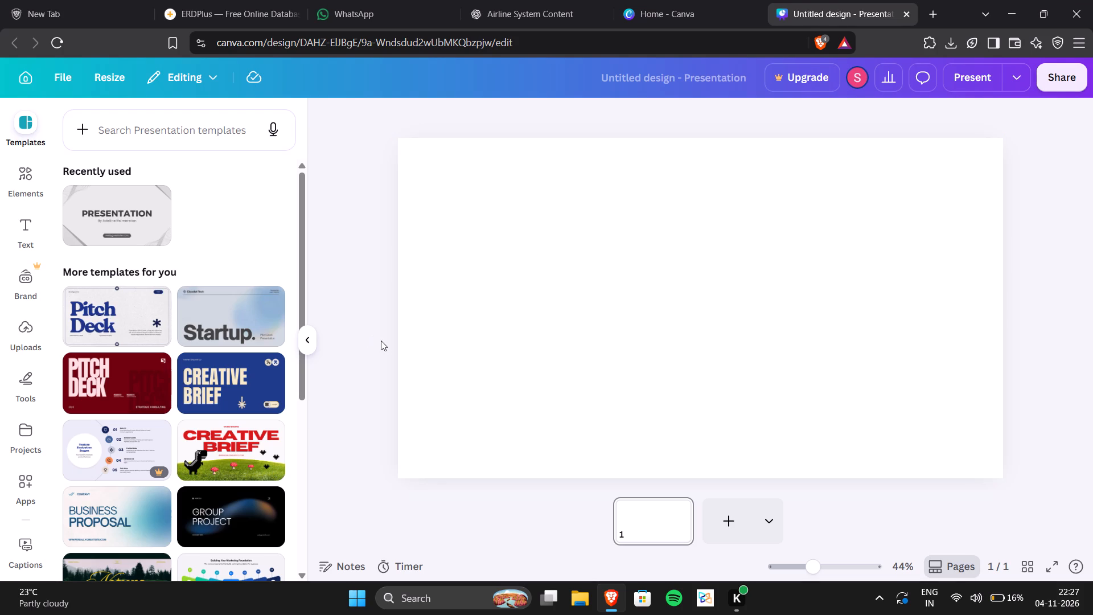
{"action": "scroll", "coordinate": [273, 364], "scroll_direction": "down", "scroll_amount": 5}
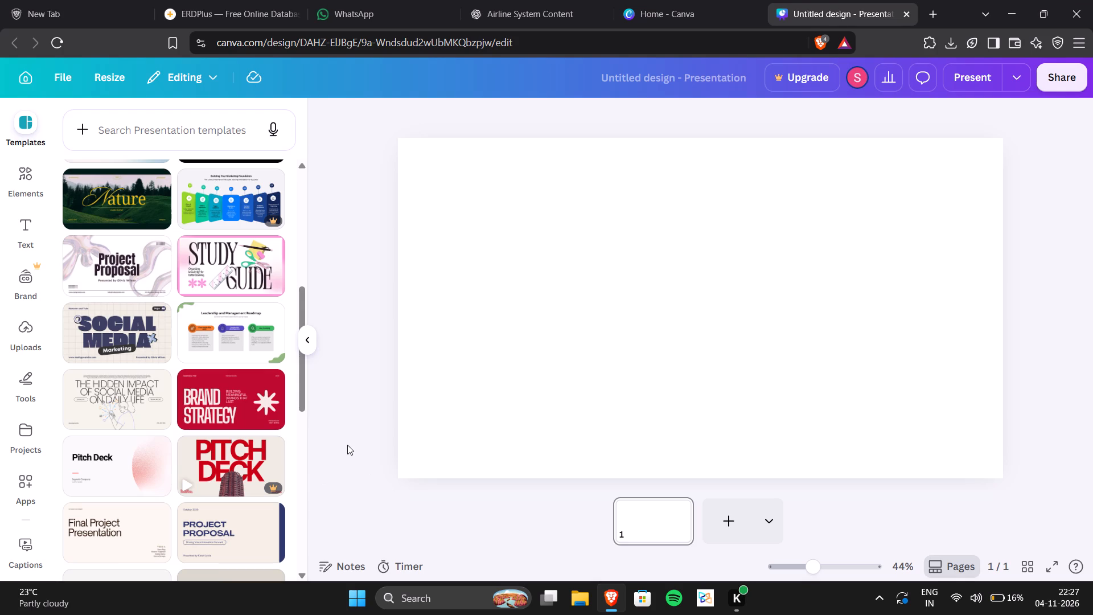
{"action": "scroll", "coordinate": [347, 445], "scroll_direction": "down", "scroll_amount": 3}
{"action": "scroll", "coordinate": [160, 445], "scroll_direction": "down", "scroll_amount": 1}
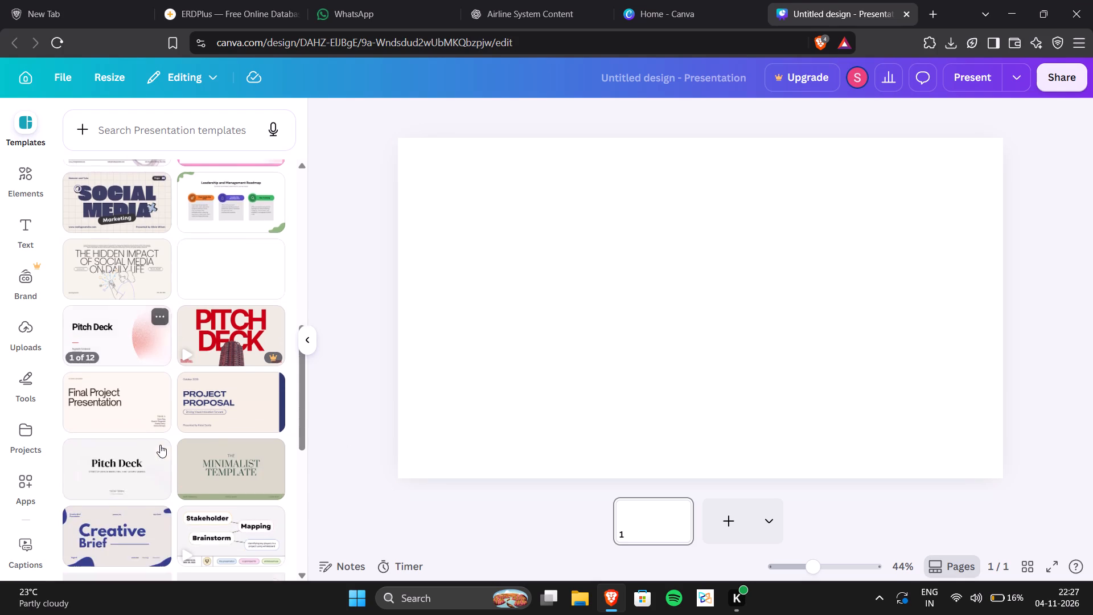
{"action": "scroll", "coordinate": [160, 445], "scroll_direction": "down", "scroll_amount": 2}
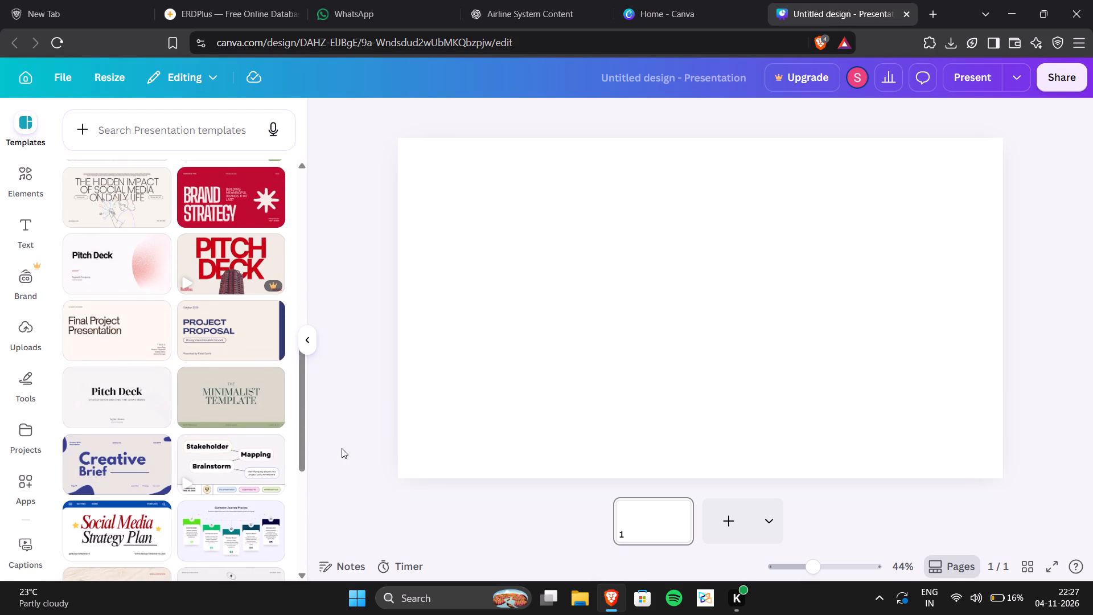
{"action": "left_click", "coordinate": [102, 464]}
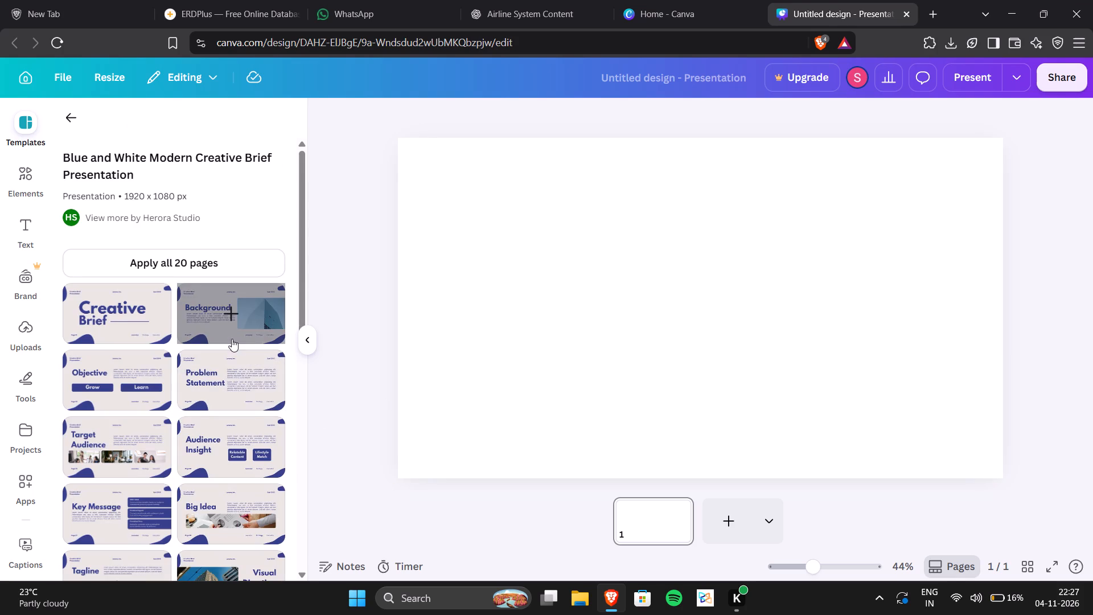
{"action": "left_click", "coordinate": [94, 314]}
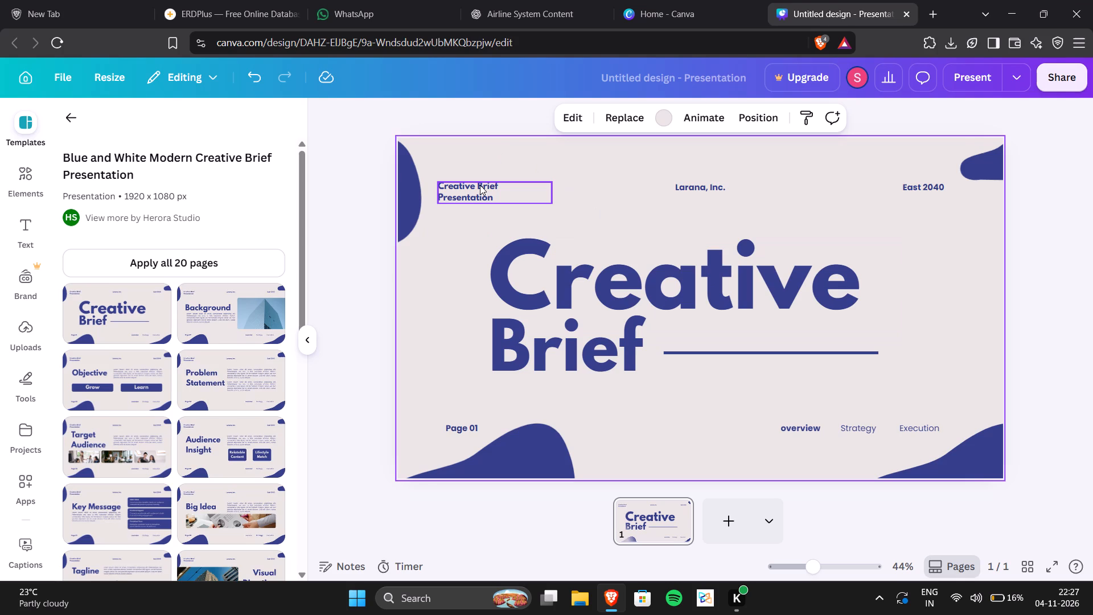
Look through the remaining page layouts of the Blue and White Modern Creative Brief template.
{"action": "scroll", "coordinate": [212, 473], "scroll_direction": "down", "scroll_amount": 1}
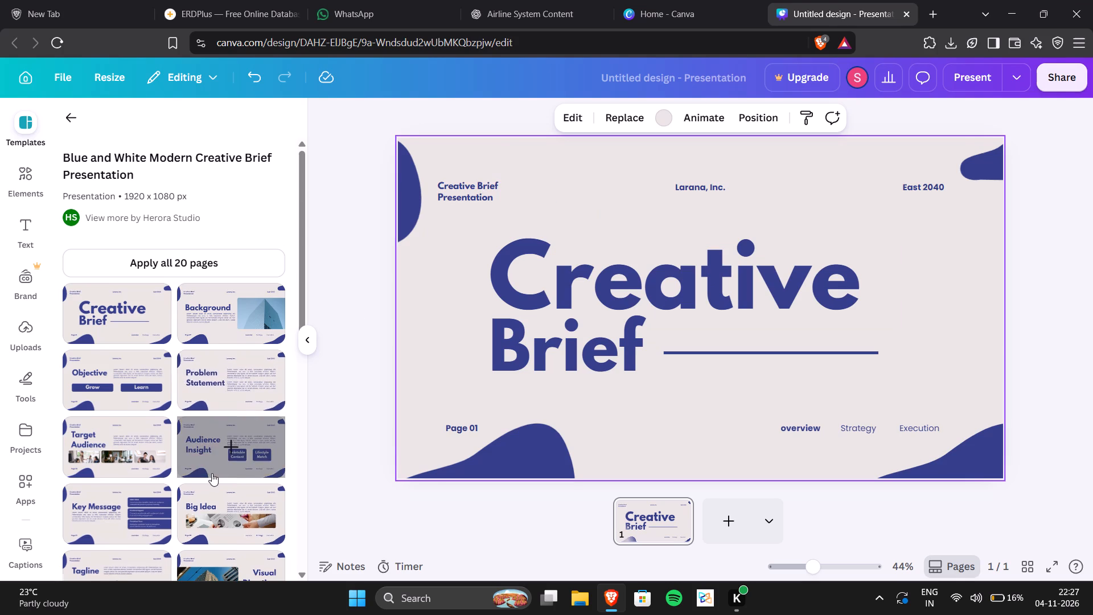
{"action": "scroll", "coordinate": [212, 473], "scroll_direction": "down", "scroll_amount": 8}
{"action": "scroll", "coordinate": [212, 473], "scroll_direction": "up", "scroll_amount": 3}
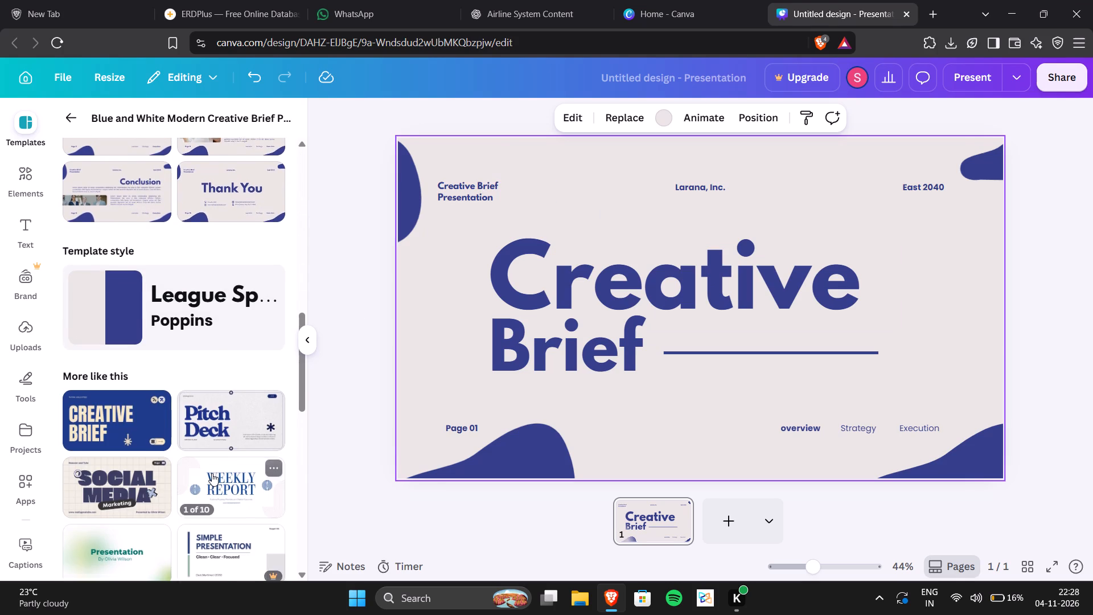
{"action": "scroll", "coordinate": [212, 473], "scroll_direction": "up", "scroll_amount": 7}
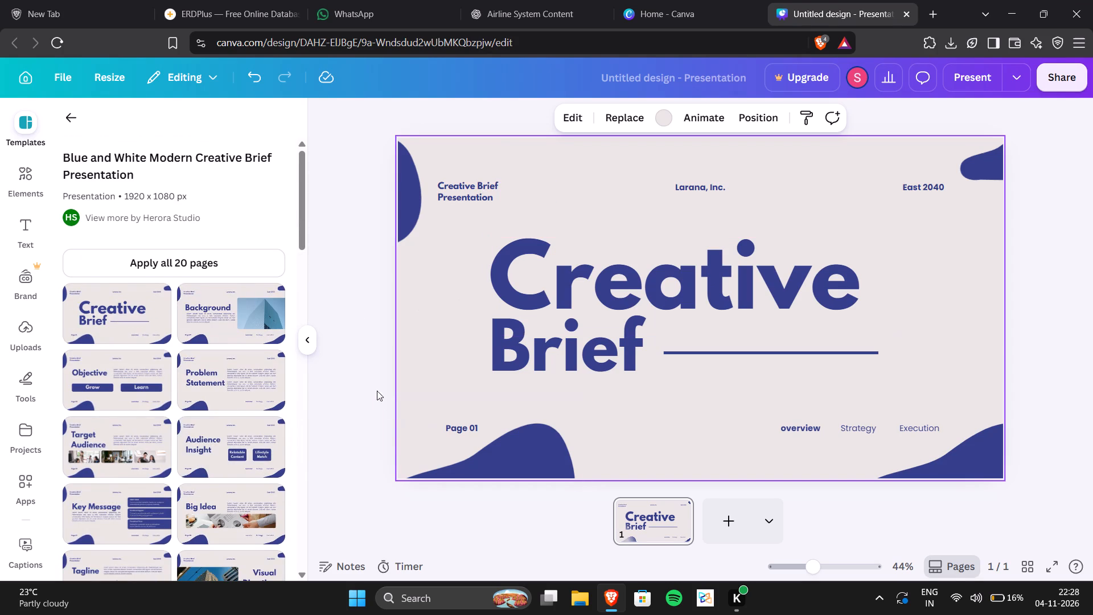
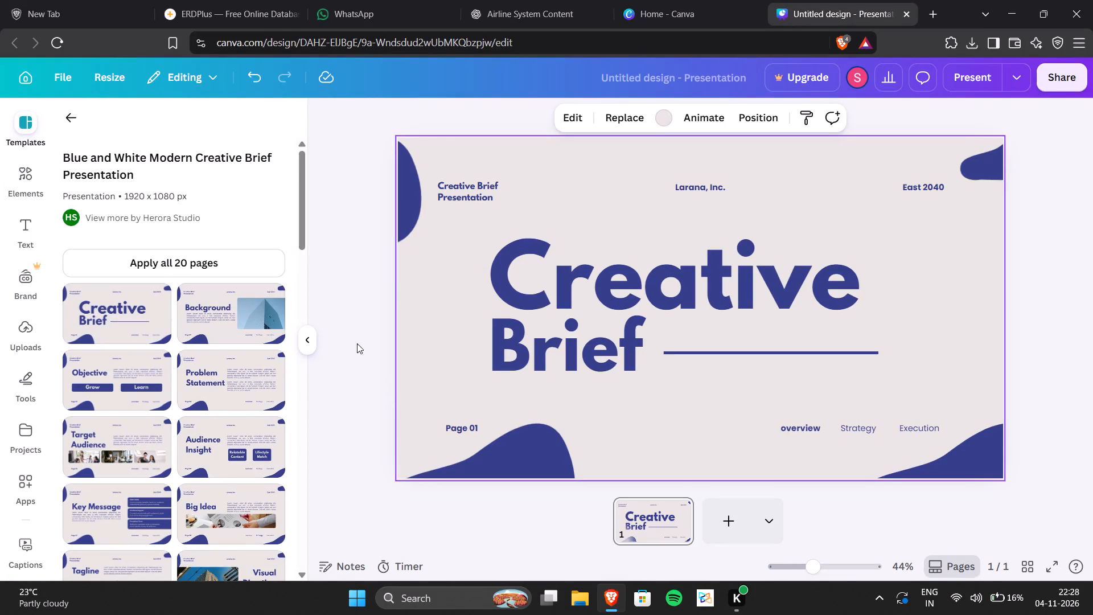
Delete the cover slide's three header texts: Creative Brief Presentation, Larana, Inc. and East 2040.
{"action": "left_click", "coordinate": [464, 196]}
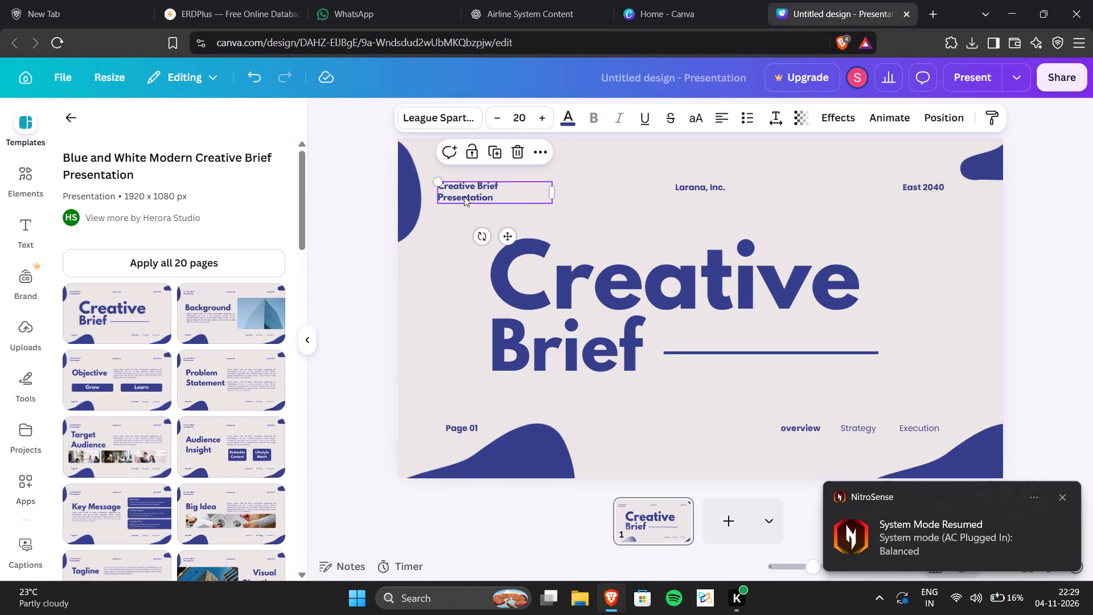
{"action": "key", "text": "Delete"}
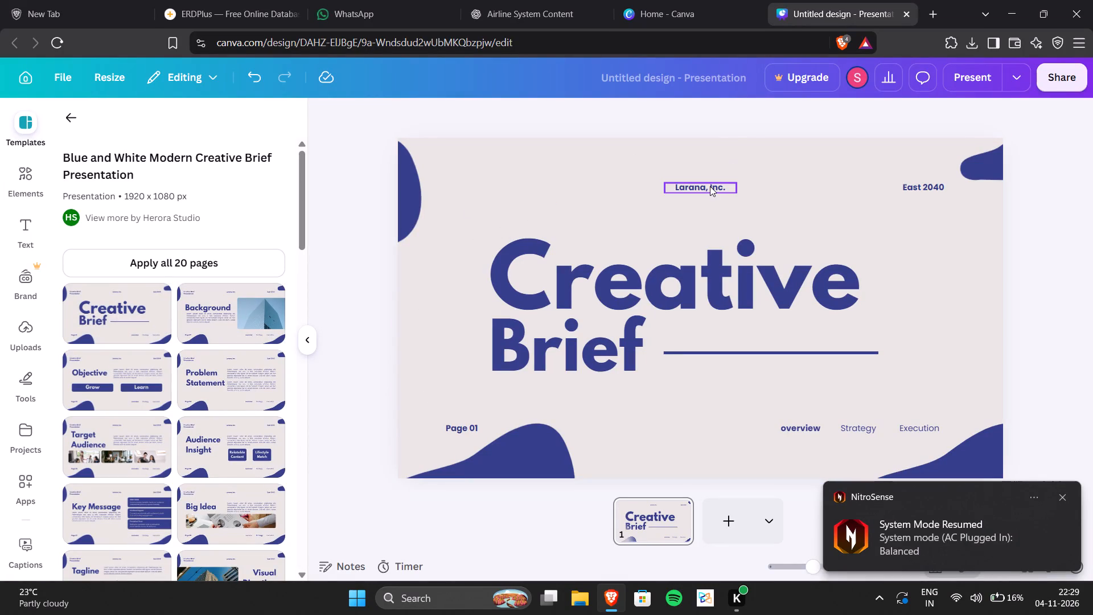
{"action": "left_click", "coordinate": [710, 186]}
{"action": "key", "text": "Delete"}
{"action": "left_click", "coordinate": [915, 189]}
{"action": "key", "text": "Delete"}
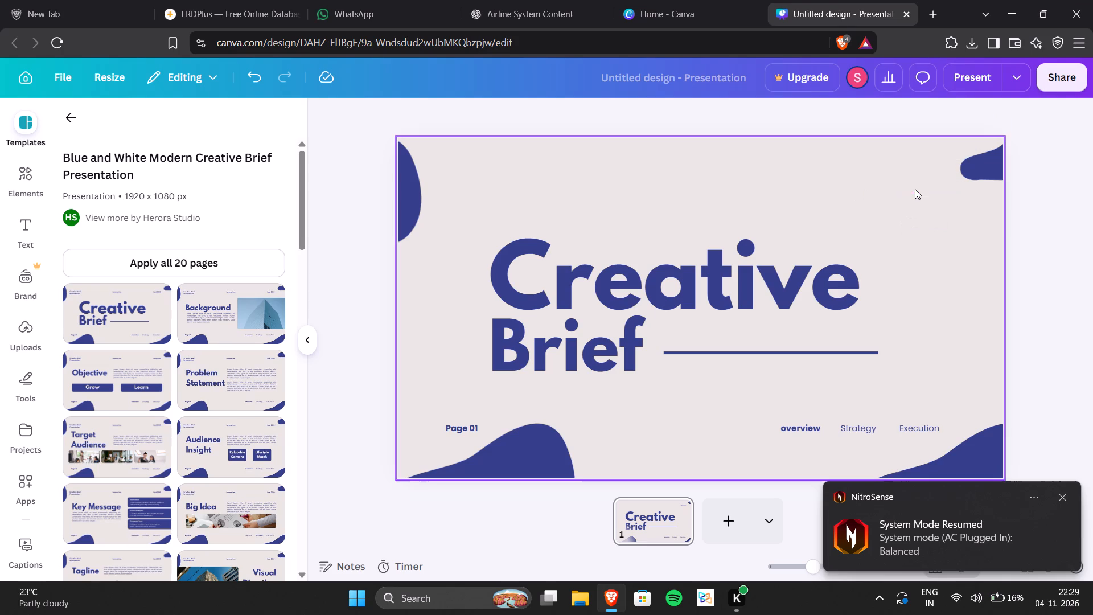
Delete the cover slide's large title words Creative and Brief and the horizontal line beside them.
{"action": "left_click", "coordinate": [726, 304]}
{"action": "key", "text": "Delete"}
{"action": "left_click", "coordinate": [676, 354]}
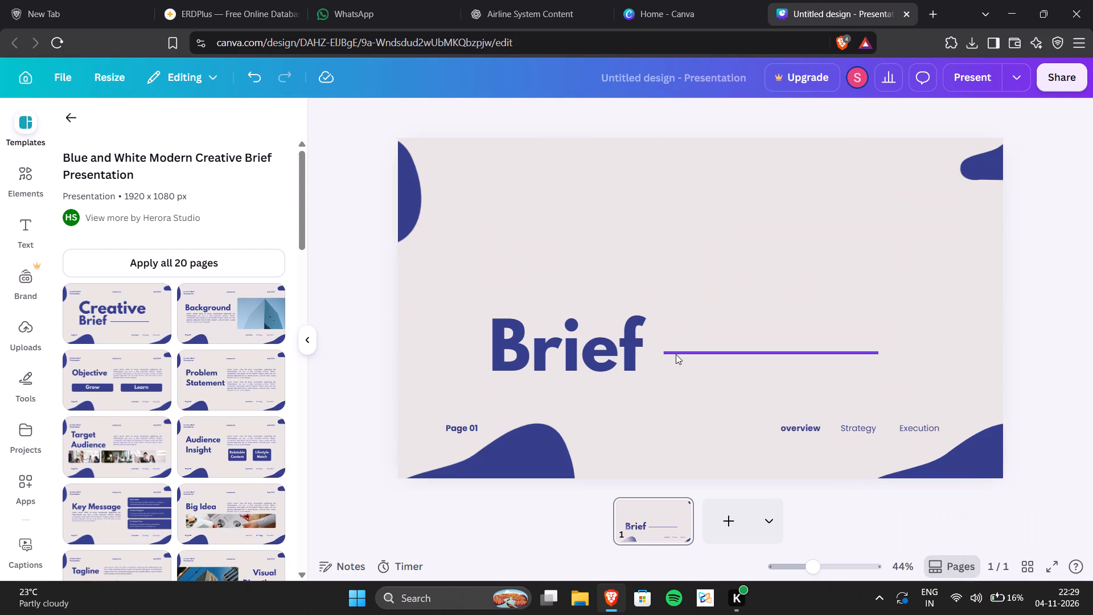
{"action": "key", "text": "Delete"}
{"action": "left_click", "coordinate": [590, 354]}
{"action": "key", "text": "Delete"}
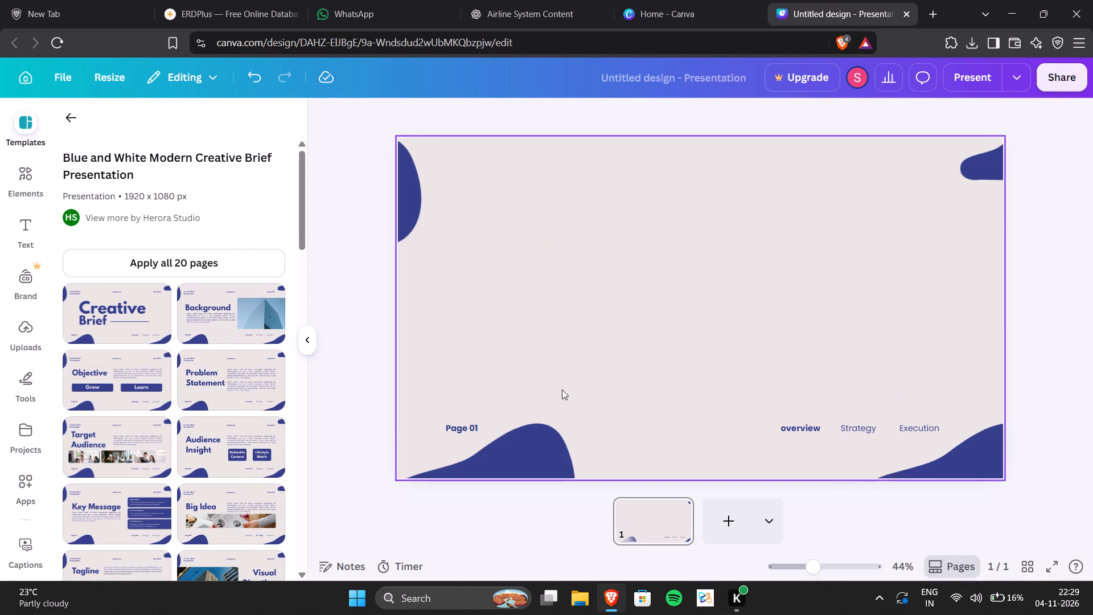
Delete the cover slide's three footer labels: overview, Strategy and Execution.
{"action": "left_click", "coordinate": [803, 428]}
{"action": "key", "text": "Delete"}
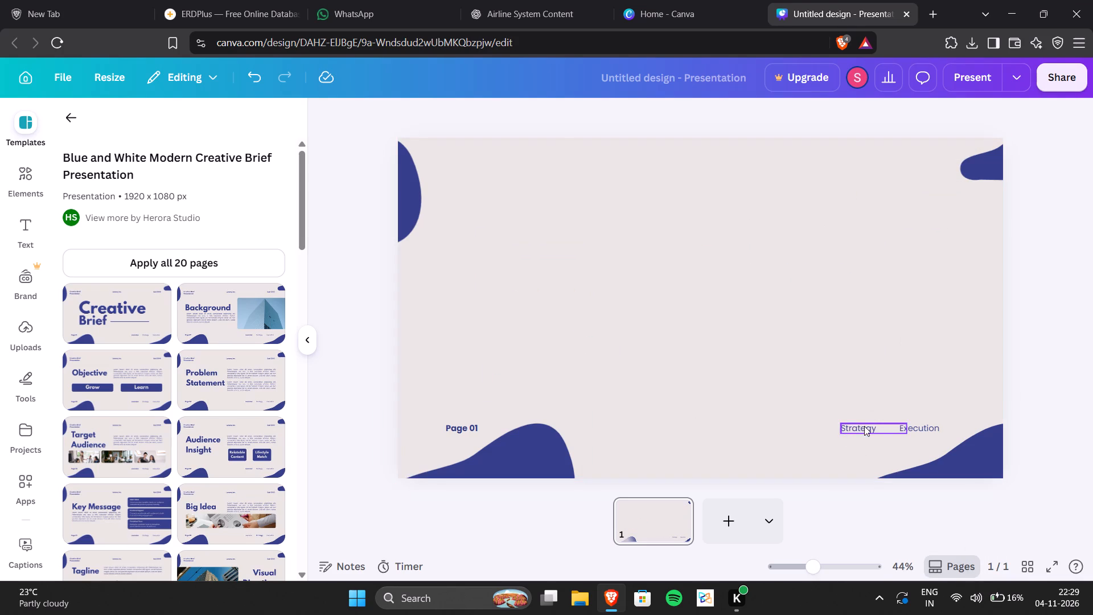
{"action": "left_click", "coordinate": [864, 426]}
{"action": "key", "text": "Delete"}
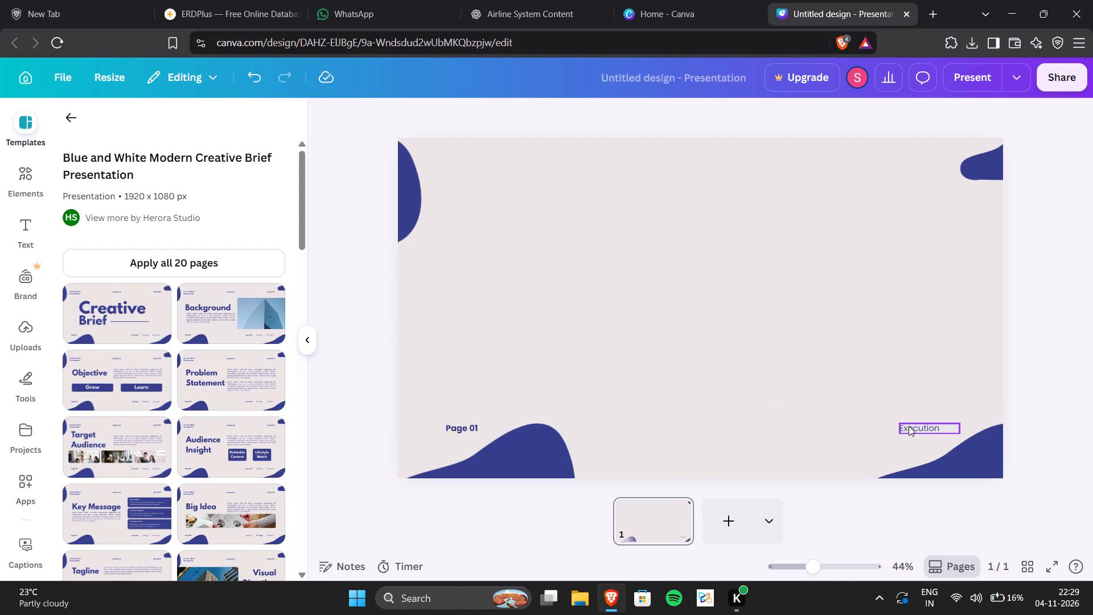
{"action": "left_click", "coordinate": [909, 426]}
{"action": "key", "text": "Delete"}
{"action": "left_click", "coordinate": [205, 77]}
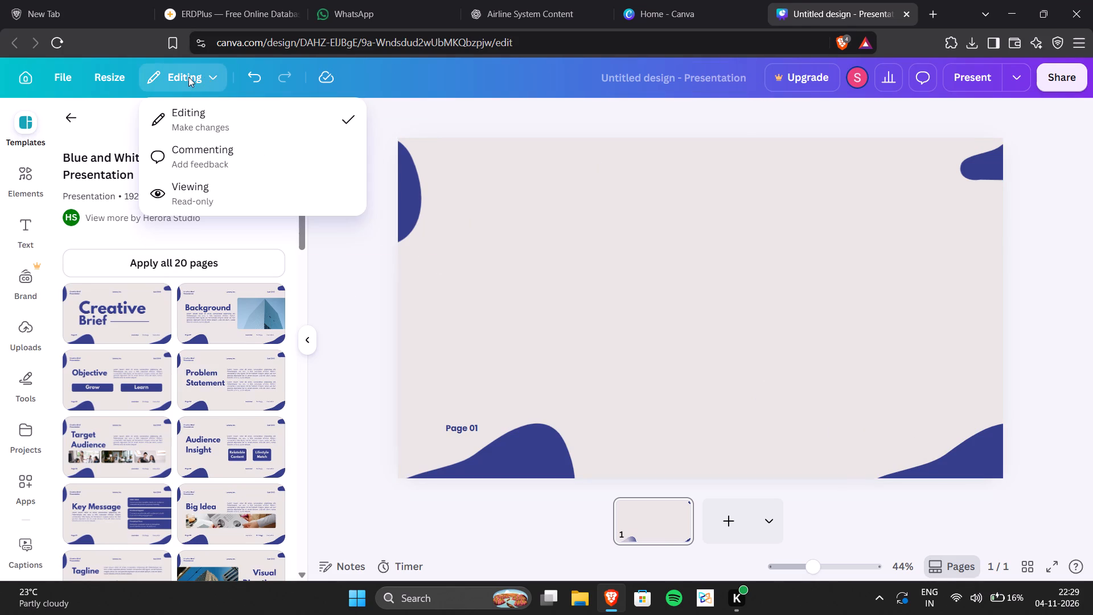
{"action": "left_click", "coordinate": [188, 77]}
Add a new text box in the middle of the cover slide and place the cursor in its placeholder text.
{"action": "left_click", "coordinate": [34, 237]}
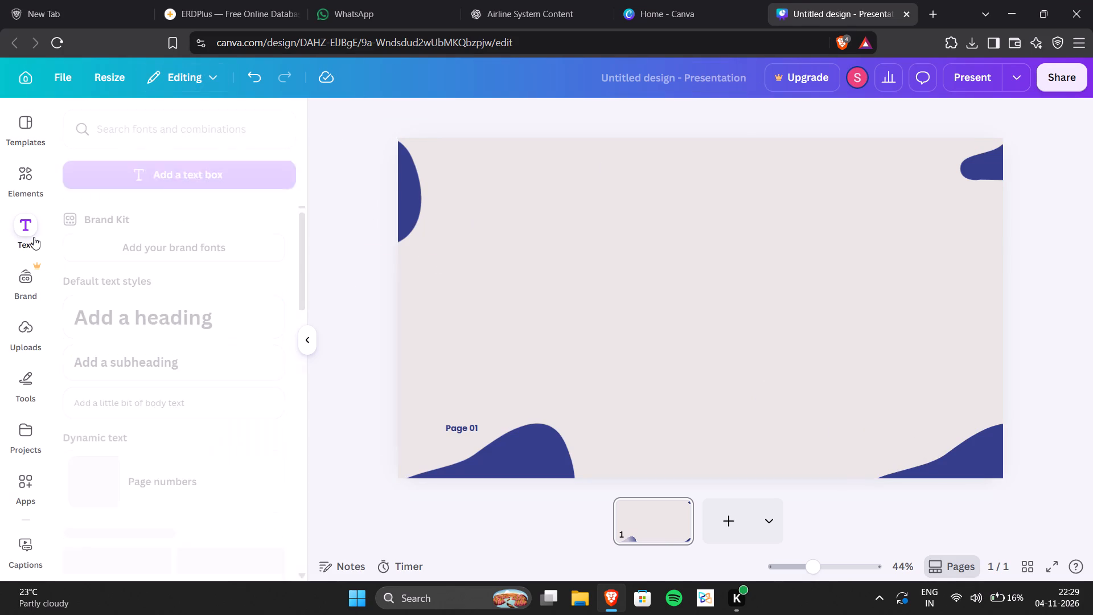
{"action": "left_click", "coordinate": [163, 176]}
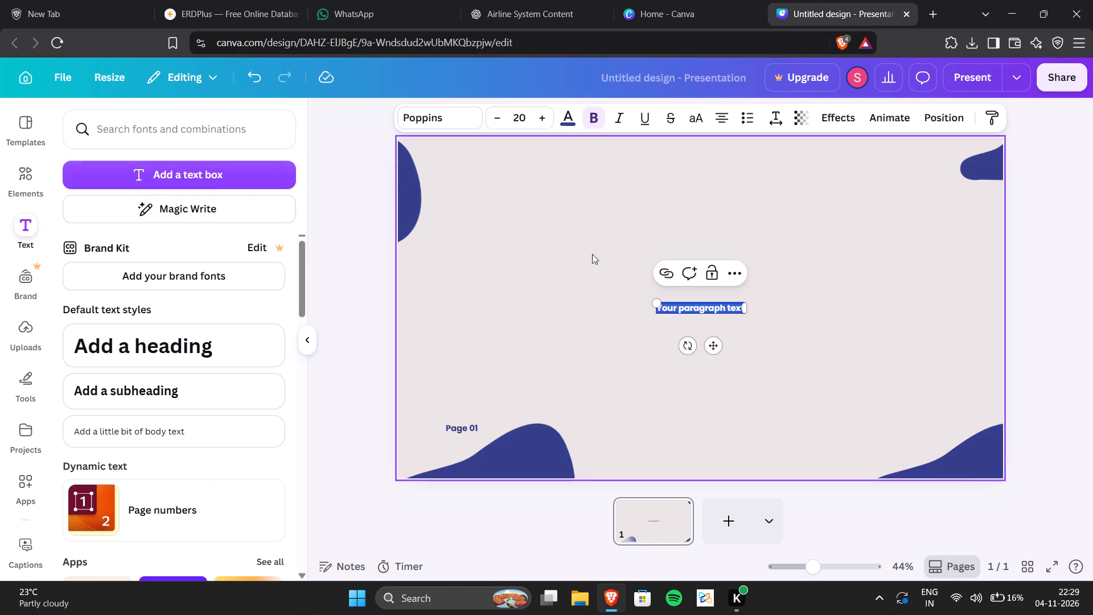
{"action": "left_click", "coordinate": [713, 311]}
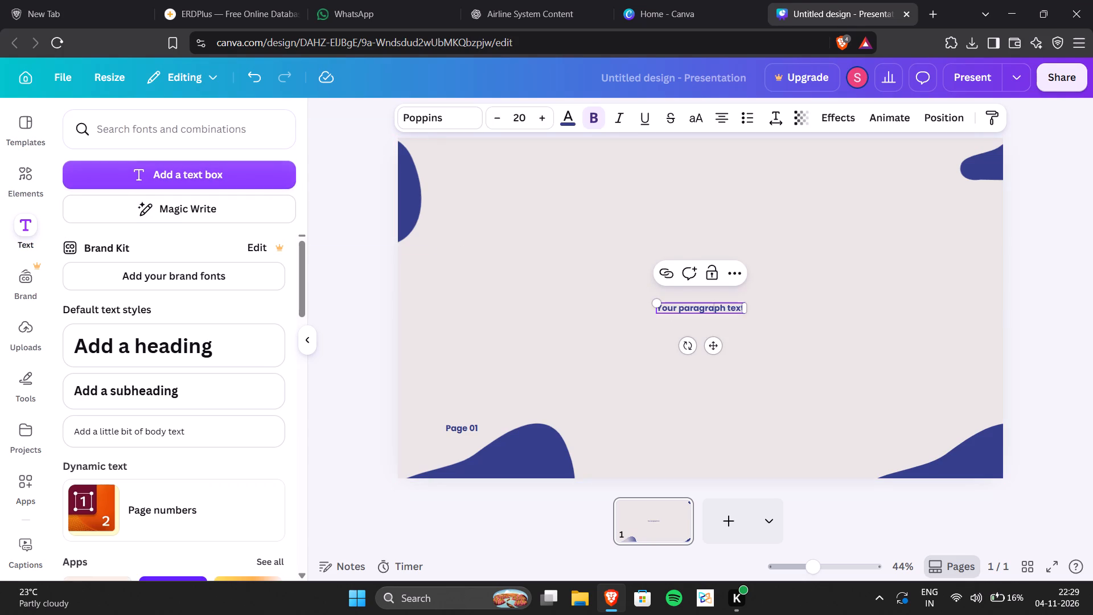
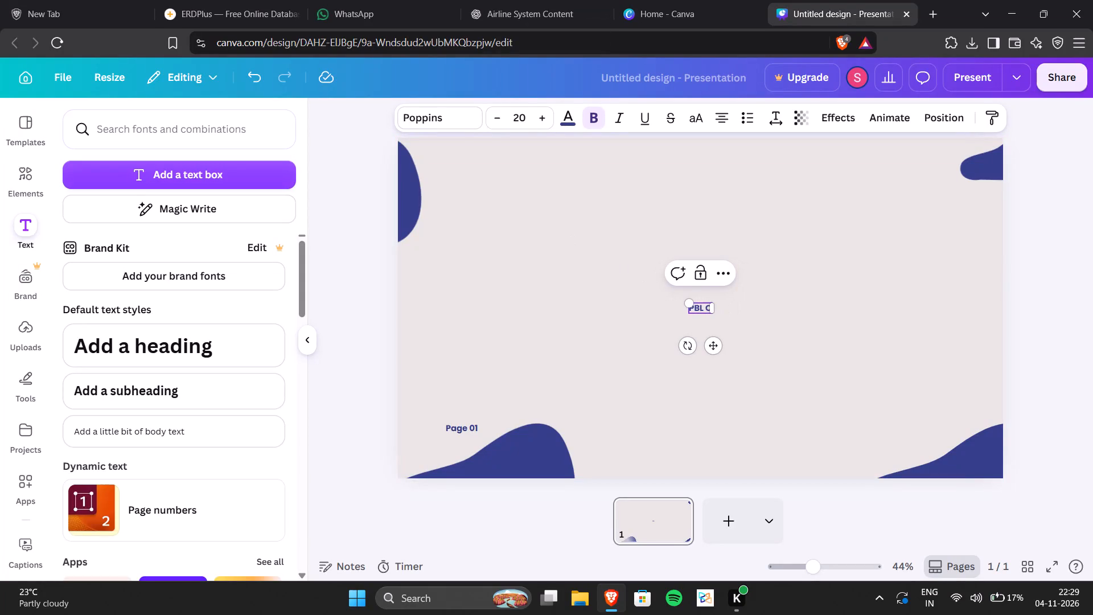
Complete the text in the new text box at the cover slide's centre as PBL CASE STUDY.
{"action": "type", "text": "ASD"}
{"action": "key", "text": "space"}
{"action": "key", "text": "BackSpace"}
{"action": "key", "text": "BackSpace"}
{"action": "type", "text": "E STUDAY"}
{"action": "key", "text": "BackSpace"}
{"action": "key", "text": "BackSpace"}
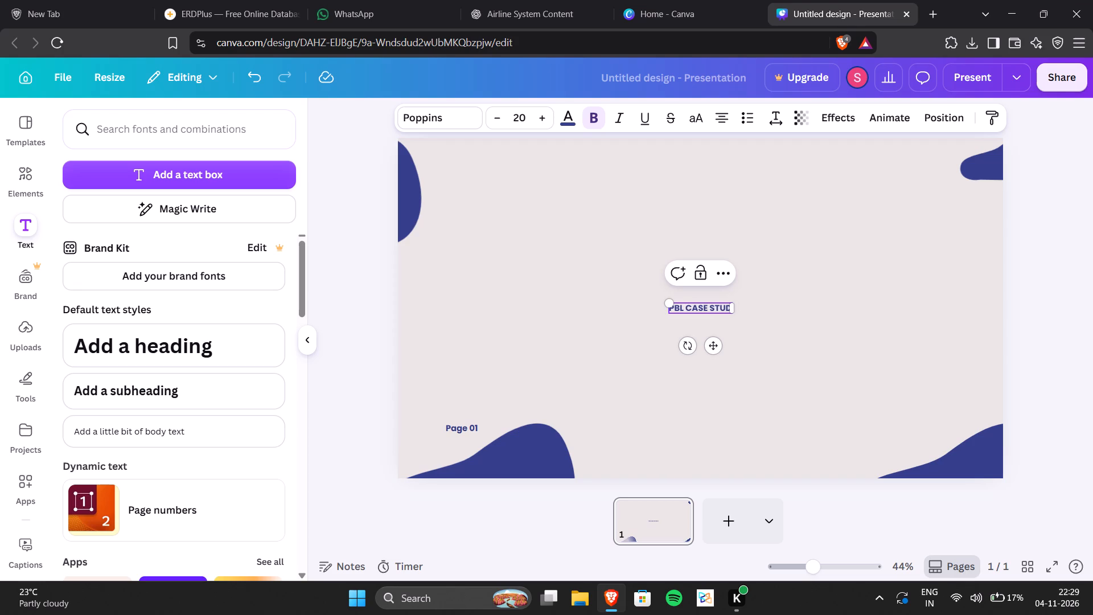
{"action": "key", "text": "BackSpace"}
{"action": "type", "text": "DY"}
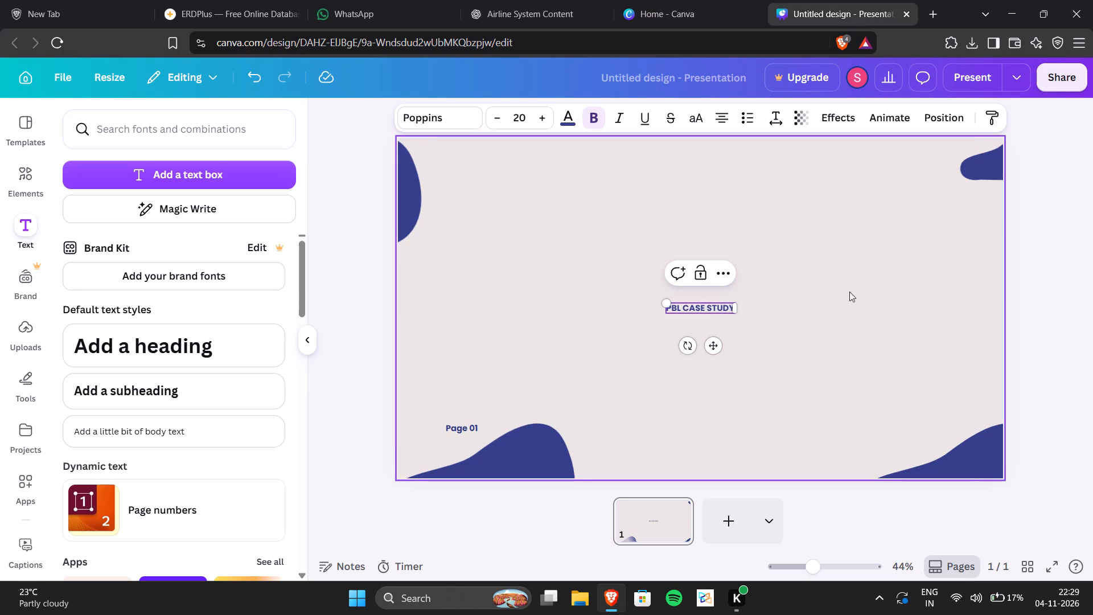
Enlarge the cover's PBL CASE STUDY title to a font size of about 81.8.
{"action": "left_click_drag", "start_coordinate": [665, 298], "coordinate": [535, 232]}
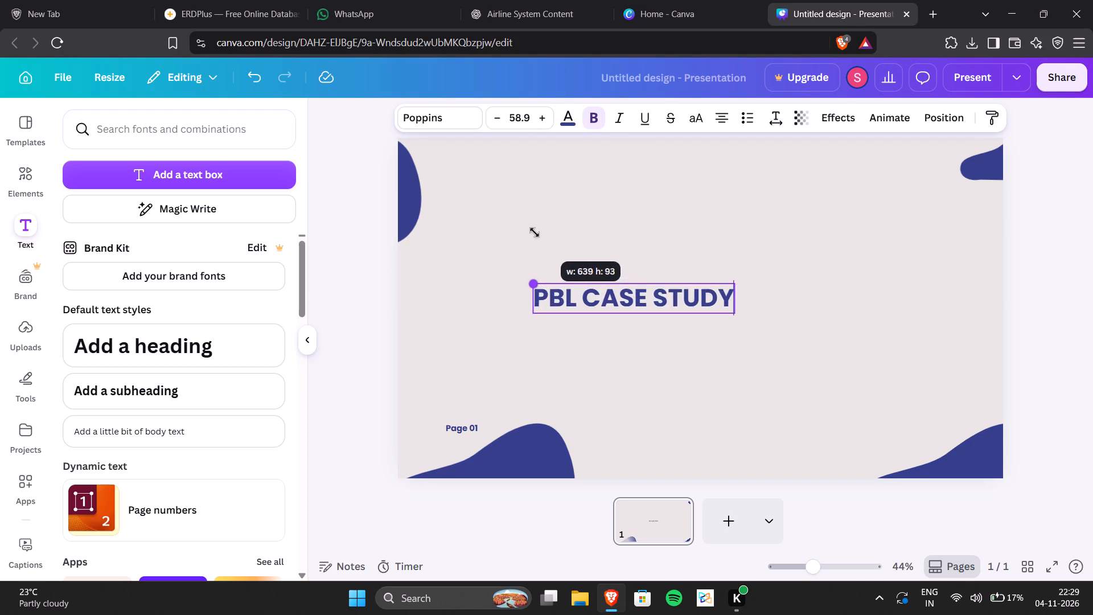
{"action": "left_click_drag", "start_coordinate": [535, 232], "coordinate": [484, 199]}
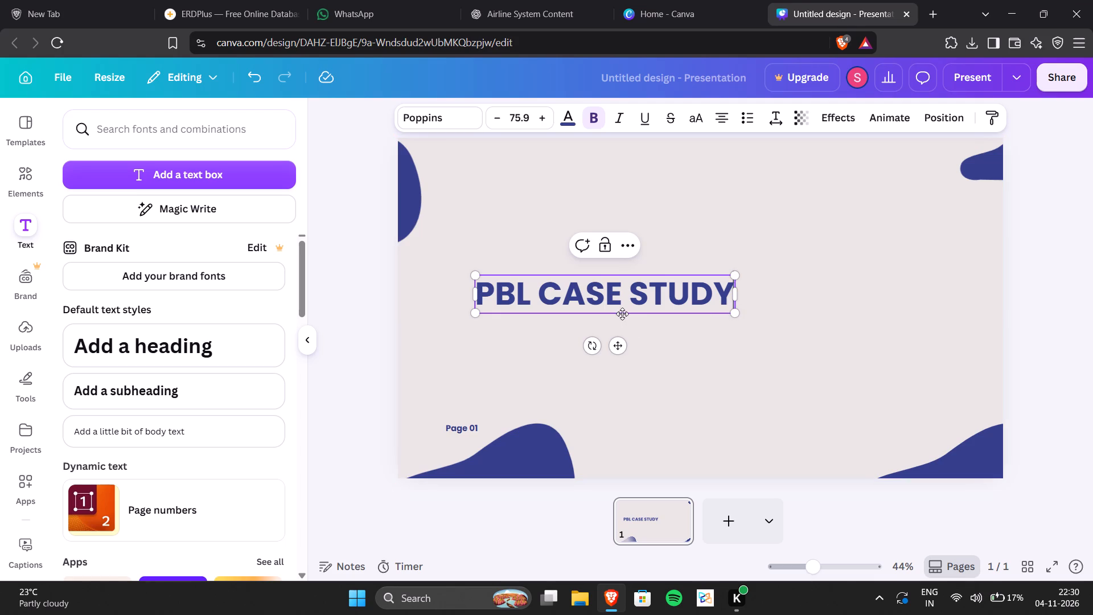
{"action": "left_click_drag", "start_coordinate": [734, 310], "coordinate": [738, 384]}
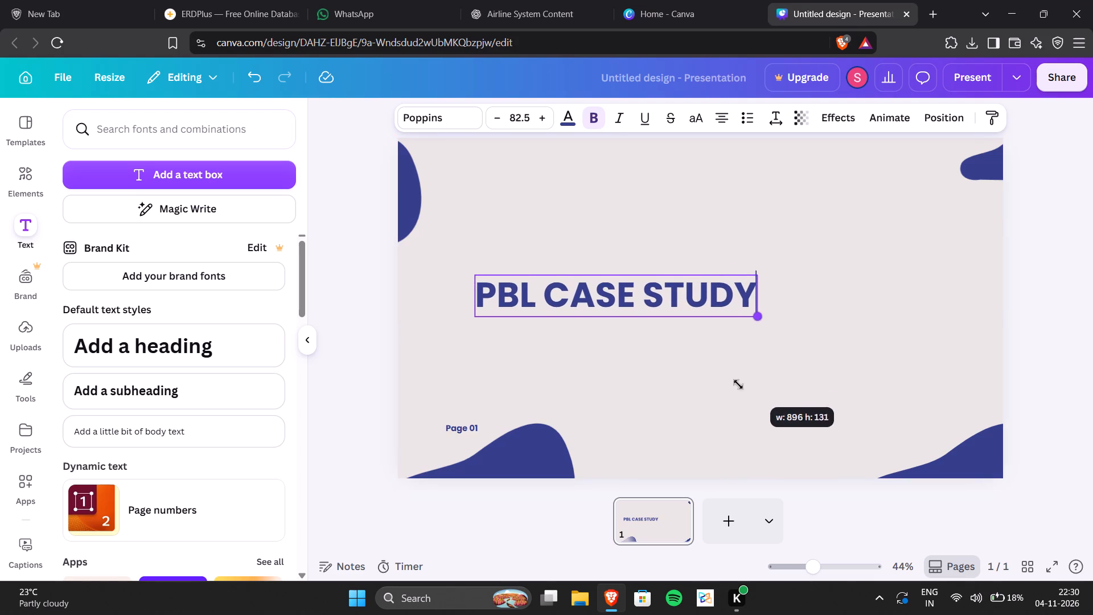
{"action": "left_click_drag", "start_coordinate": [738, 384], "coordinate": [746, 375]}
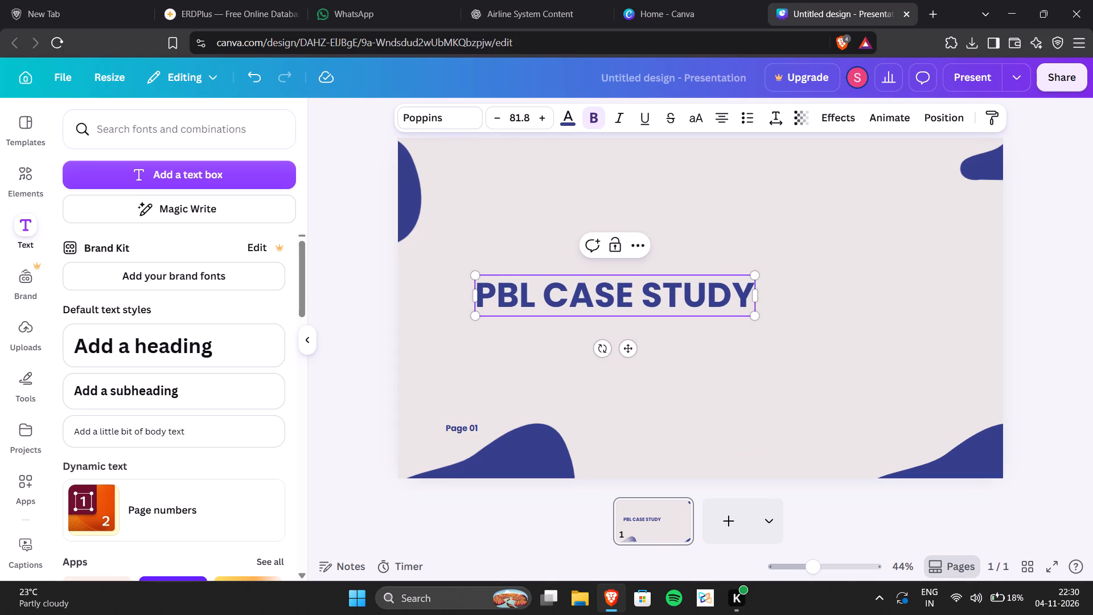
Add a new line beneath the PBL CASE STUDY title and set its font size to 30.
{"action": "left_click", "coordinate": [743, 304]}
{"action": "left_click", "coordinate": [747, 301]}
{"action": "key", "text": "Return"}
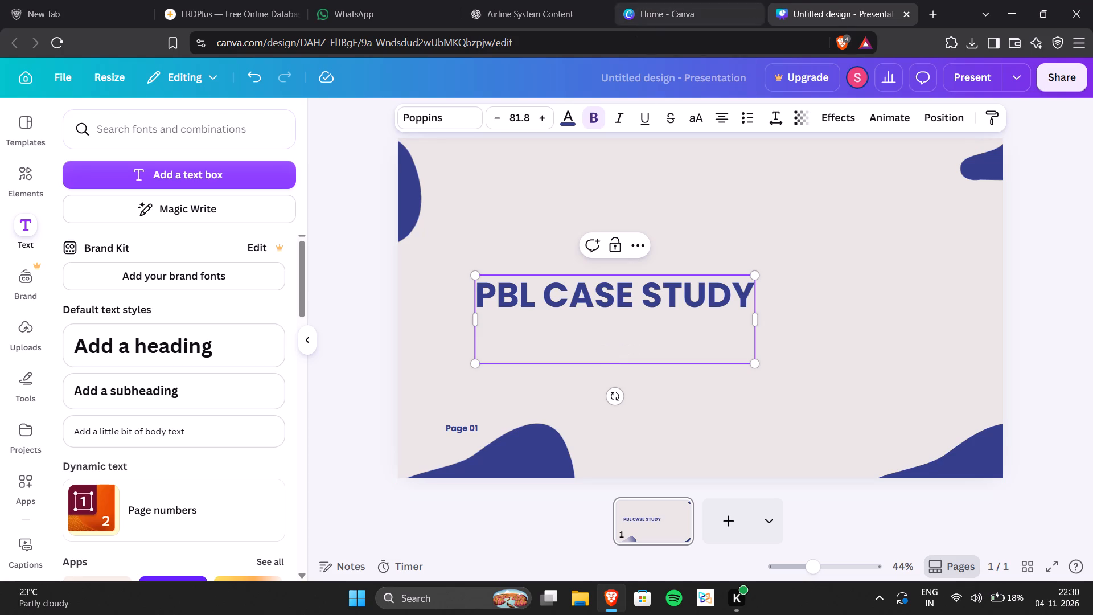
{"action": "left_click", "coordinate": [520, 114]}
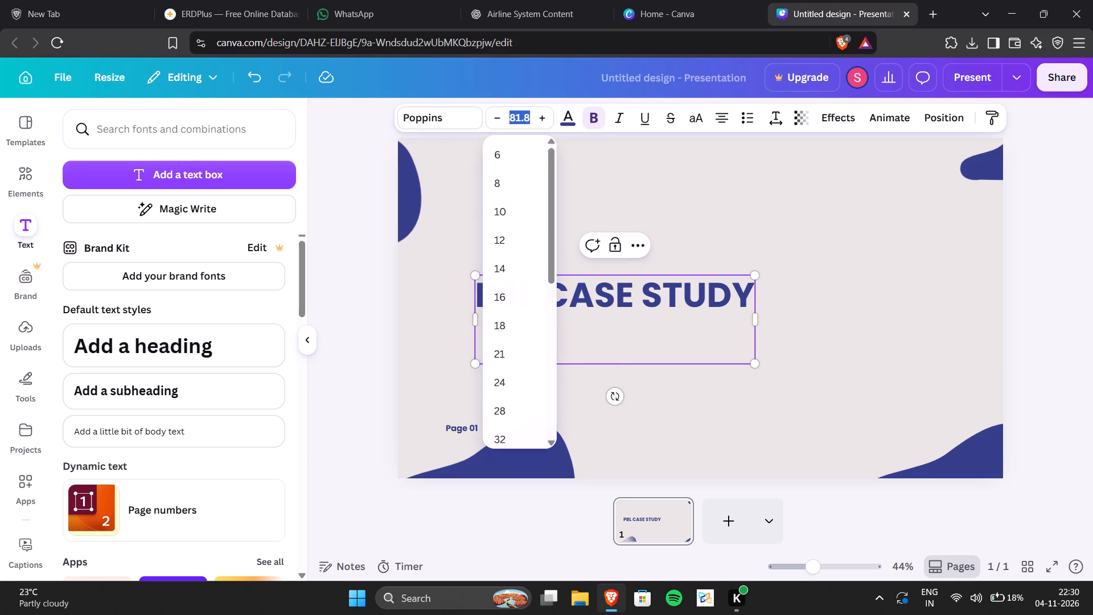
{"action": "type", "text": "20"}
{"action": "key", "text": "Return"}
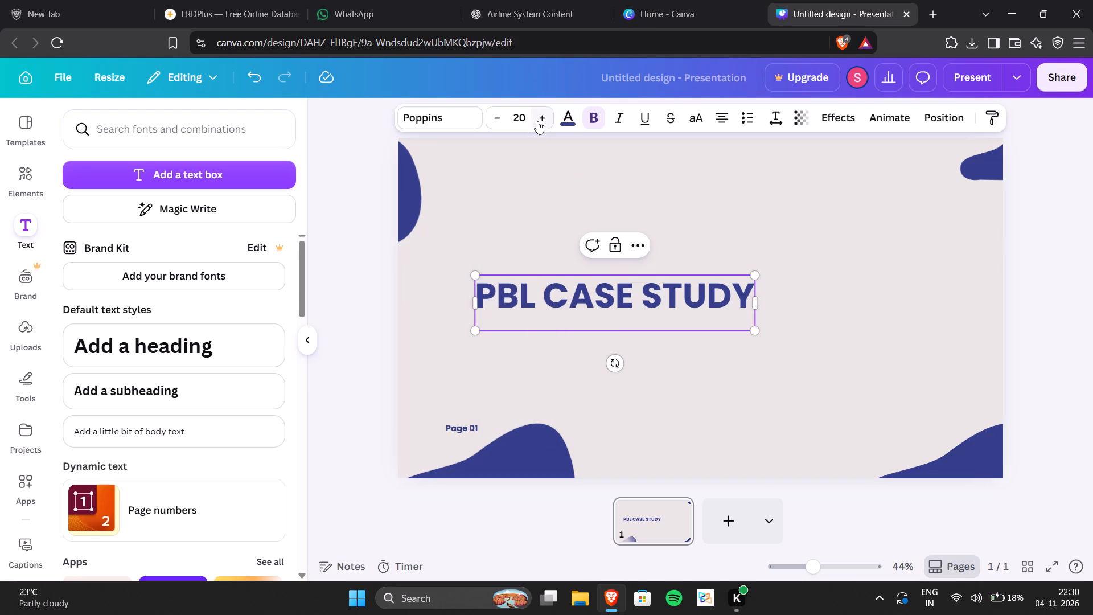
{"action": "double_click", "coordinate": [527, 120]}
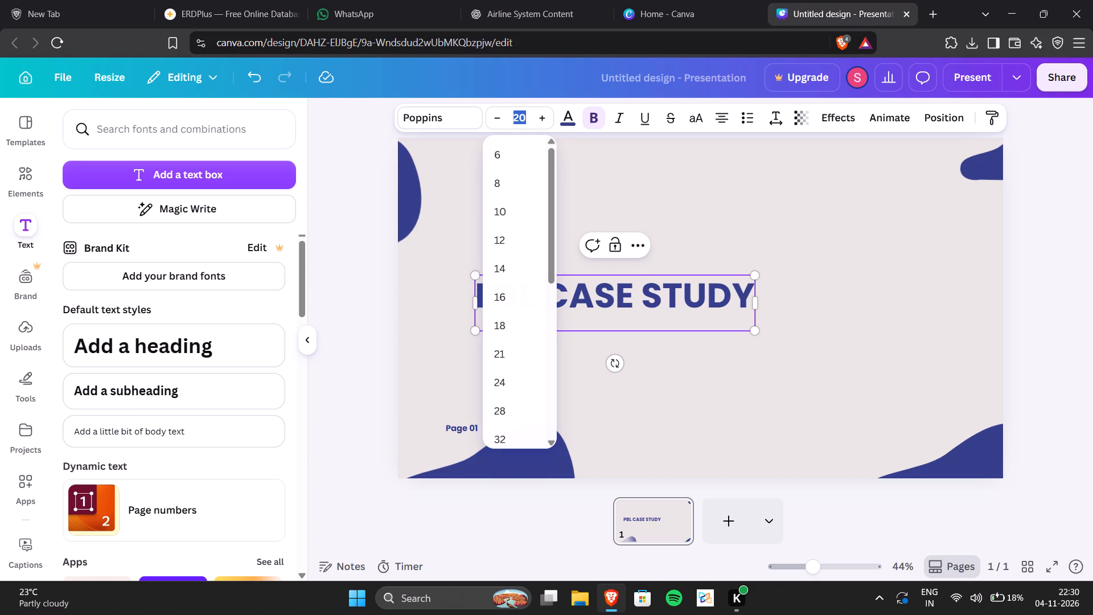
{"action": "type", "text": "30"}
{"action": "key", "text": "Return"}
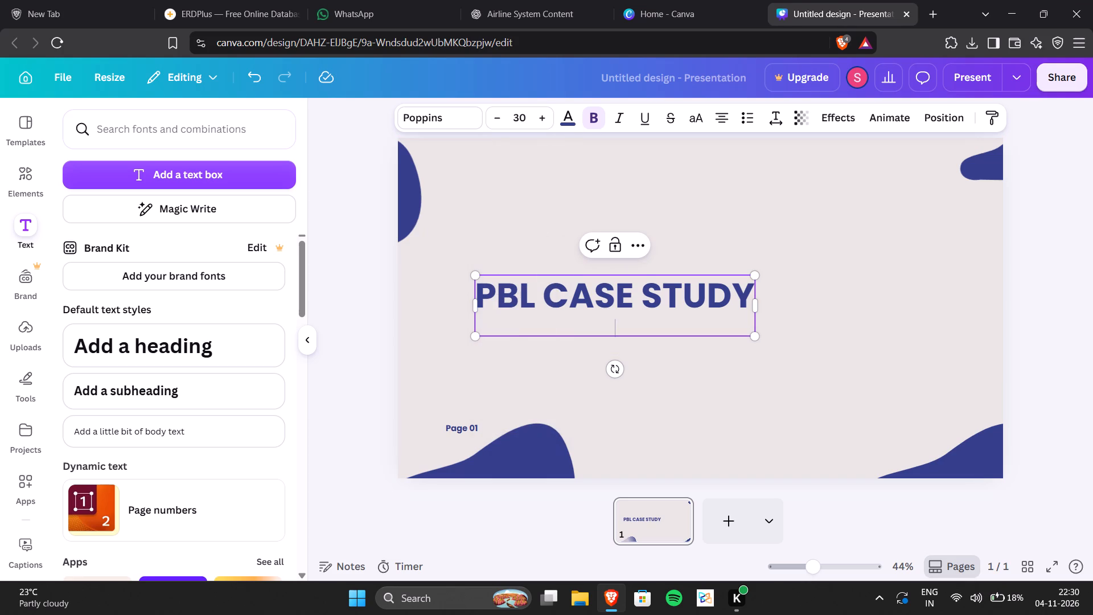
Enter the presenter's full name in capitals beneath the title, with the department ECE on the following line.
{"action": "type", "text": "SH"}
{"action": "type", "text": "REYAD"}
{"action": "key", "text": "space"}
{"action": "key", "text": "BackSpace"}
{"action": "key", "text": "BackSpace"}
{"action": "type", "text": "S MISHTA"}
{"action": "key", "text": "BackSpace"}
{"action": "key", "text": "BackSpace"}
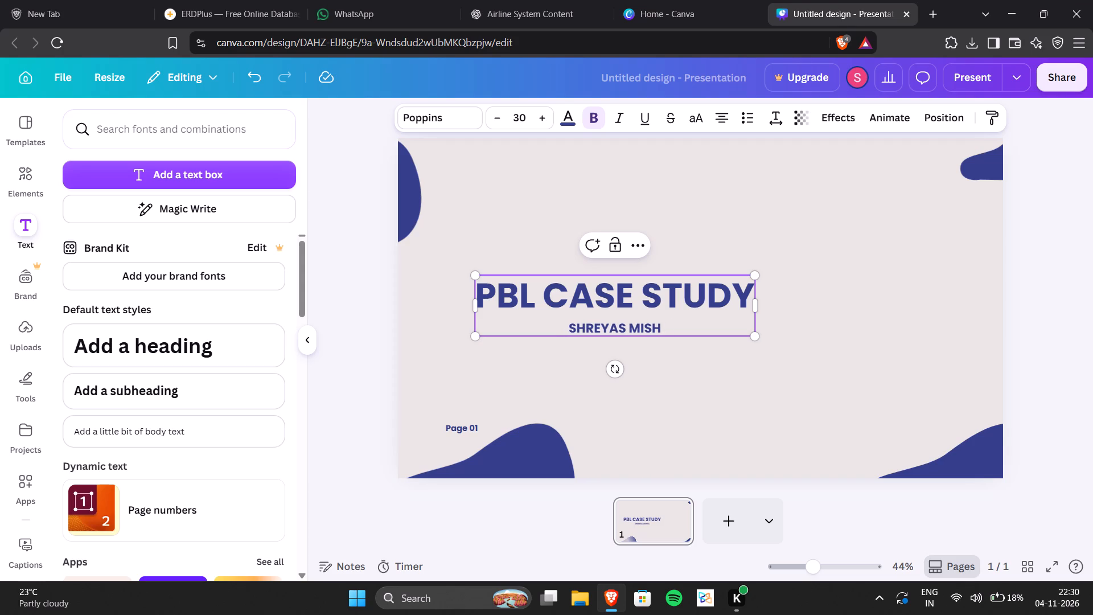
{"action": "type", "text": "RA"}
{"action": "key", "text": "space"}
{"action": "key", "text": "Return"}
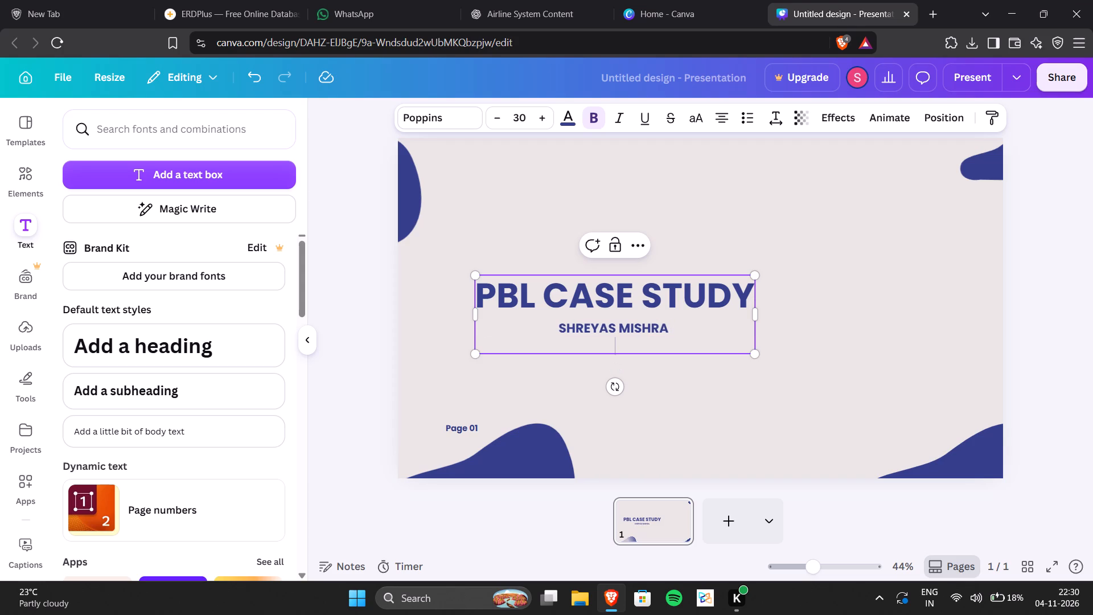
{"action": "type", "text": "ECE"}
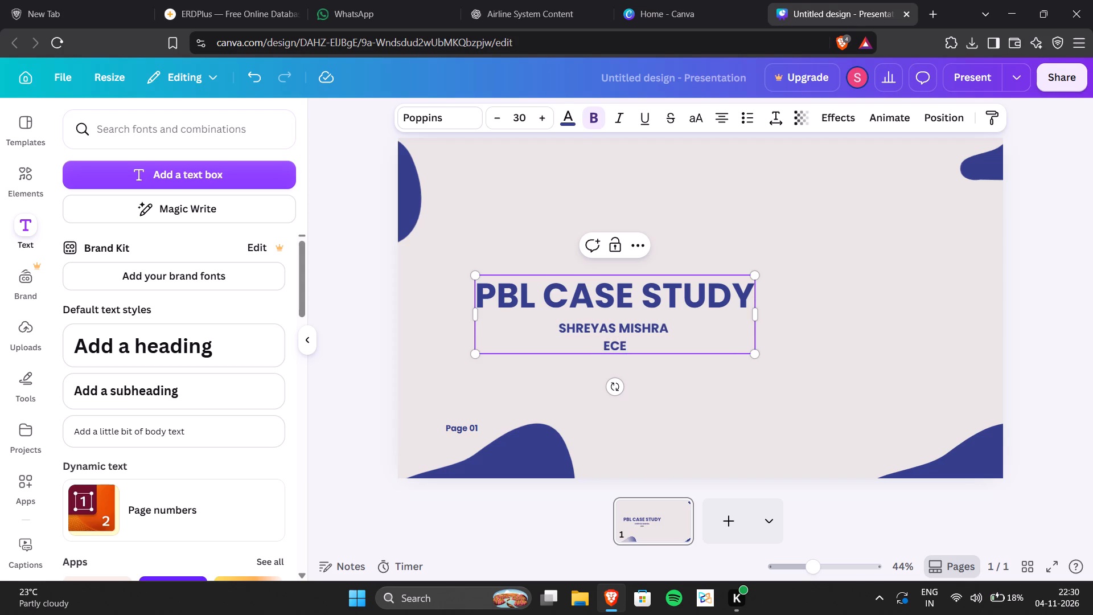
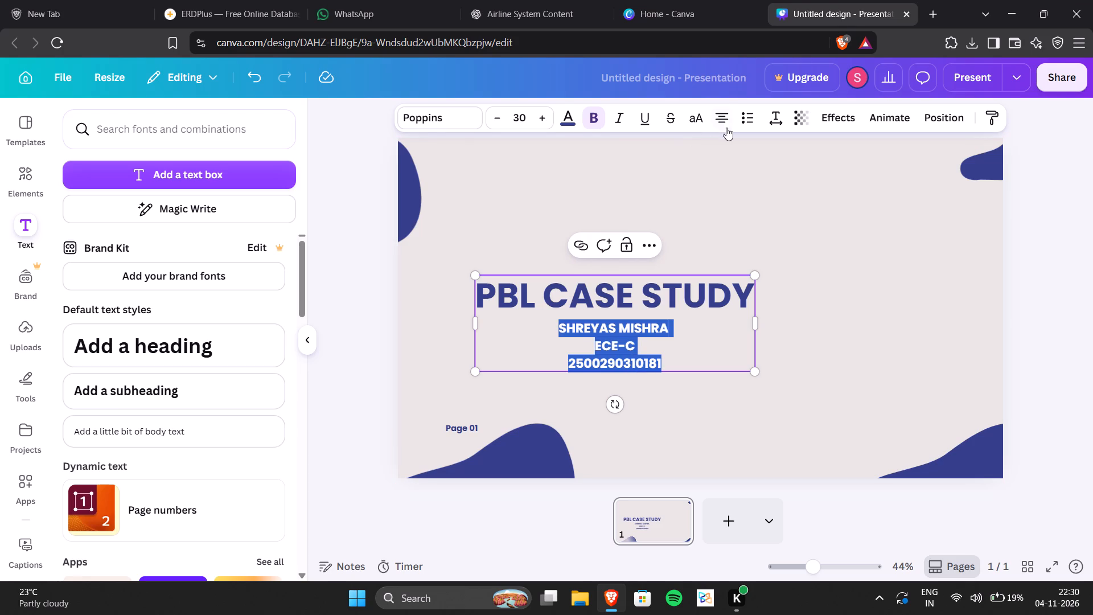
Left-align the presenter details beneath the title and move the whole title block down and left, just above Page 01.
{"action": "left_click", "coordinate": [726, 123]}
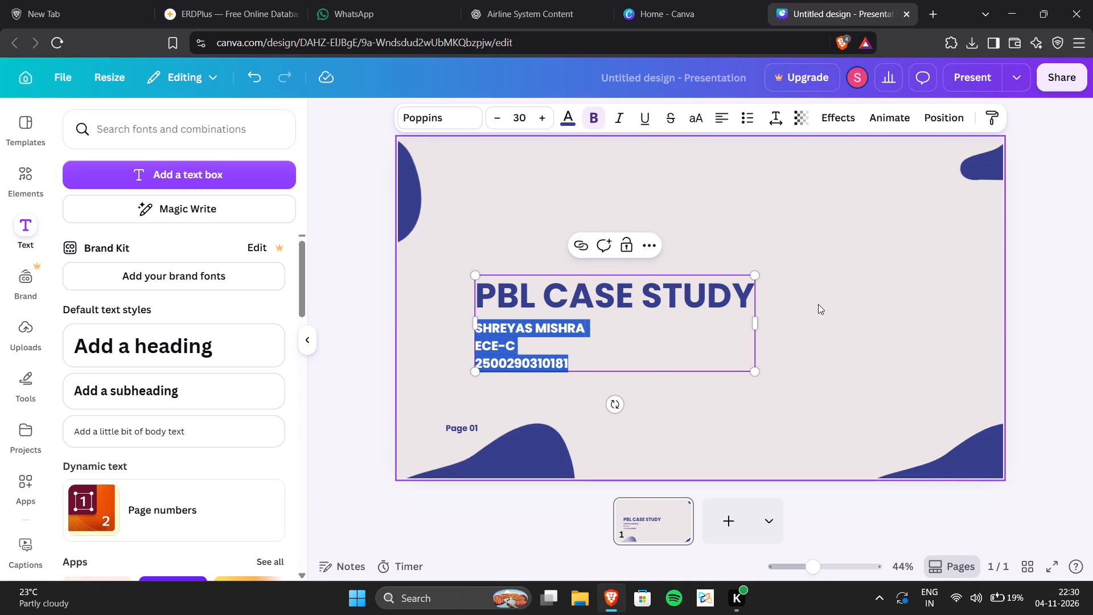
{"action": "left_click", "coordinate": [818, 304]}
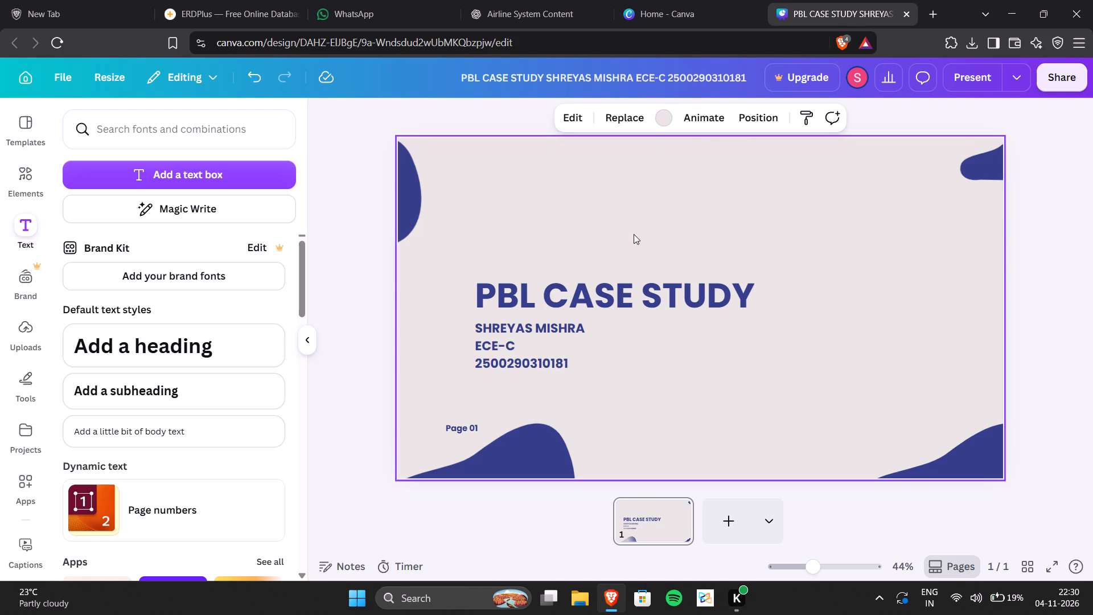
{"action": "left_click_drag", "start_coordinate": [631, 329], "coordinate": [615, 345]}
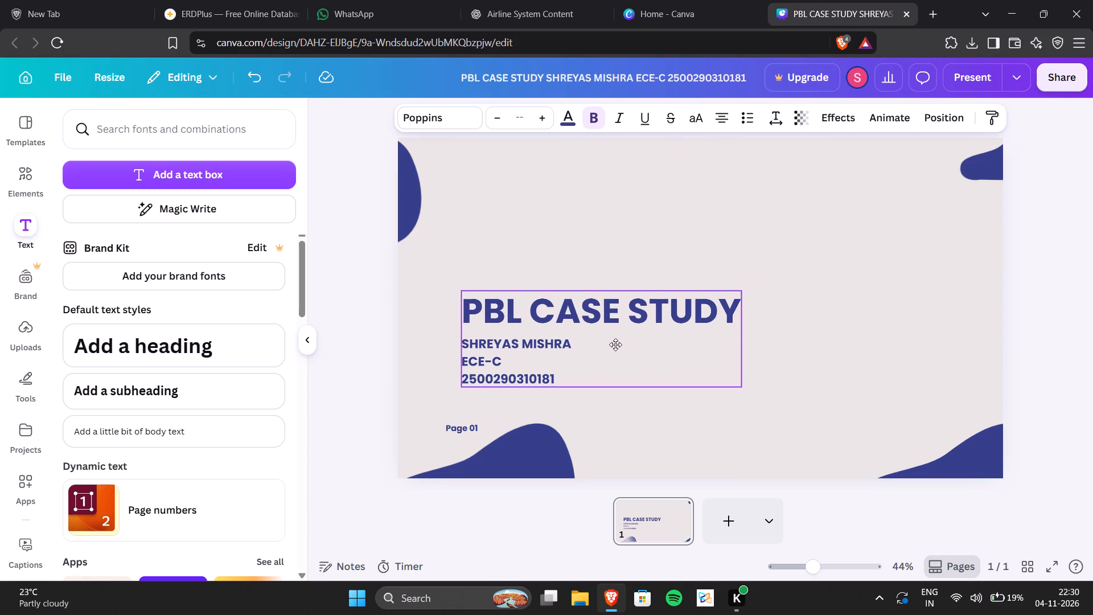
{"action": "left_click_drag", "start_coordinate": [615, 345], "coordinate": [605, 347]}
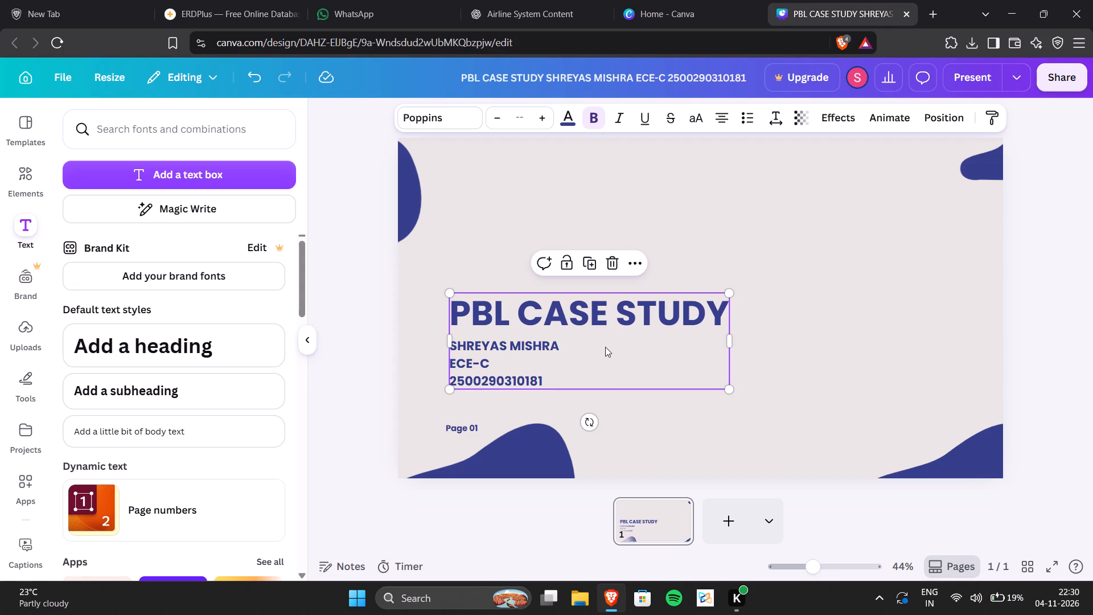
{"action": "left_click", "coordinate": [237, 178]}
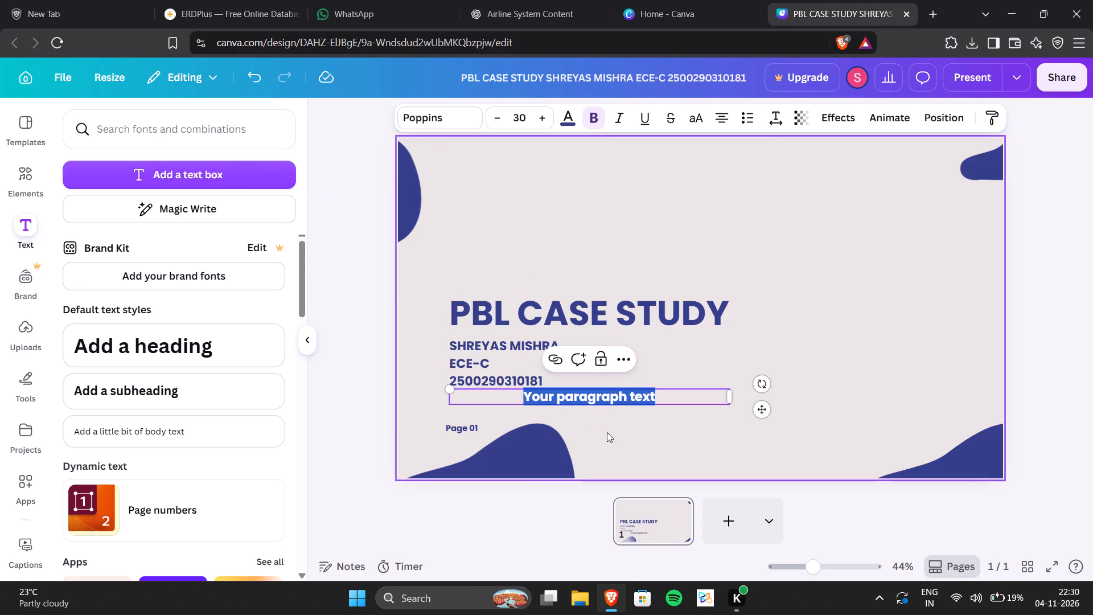
{"action": "left_click_drag", "start_coordinate": [678, 397], "coordinate": [763, 415]}
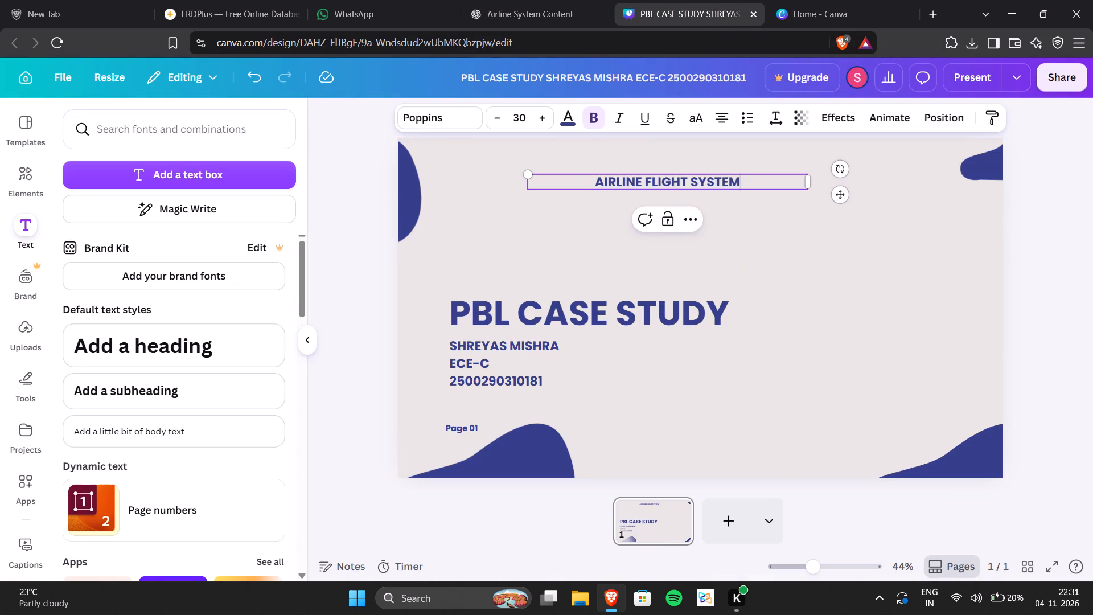
Resize the AIRLINE FLIGHT SYSTEM text box, scaling its text to a font size of about 32.9.
{"action": "left_click_drag", "start_coordinate": [812, 183], "coordinate": [849, 182]}
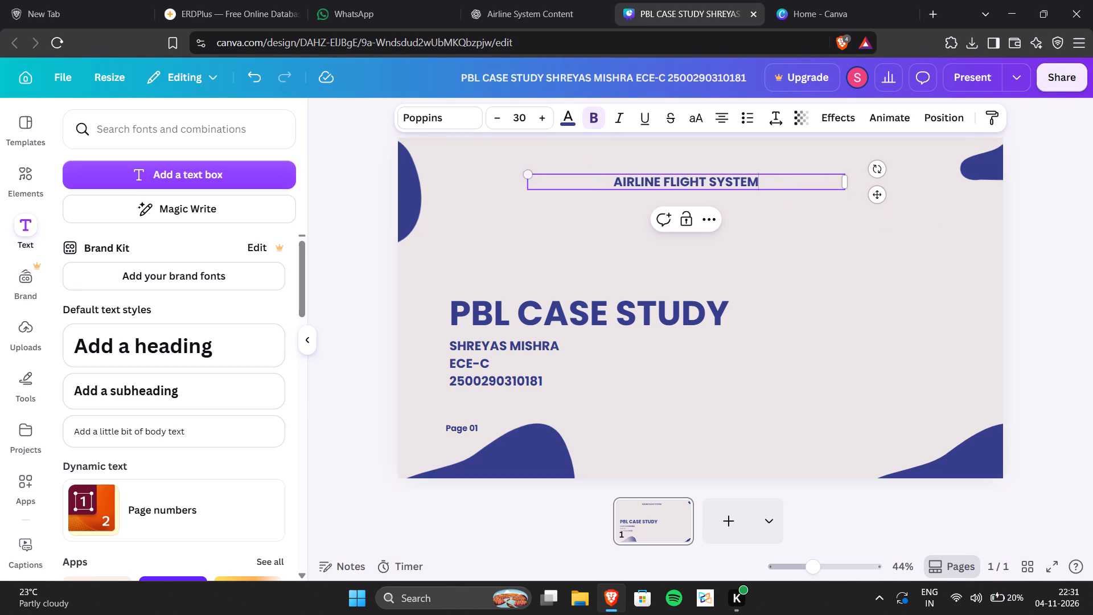
{"action": "left_click_drag", "start_coordinate": [521, 175], "coordinate": [393, 112]}
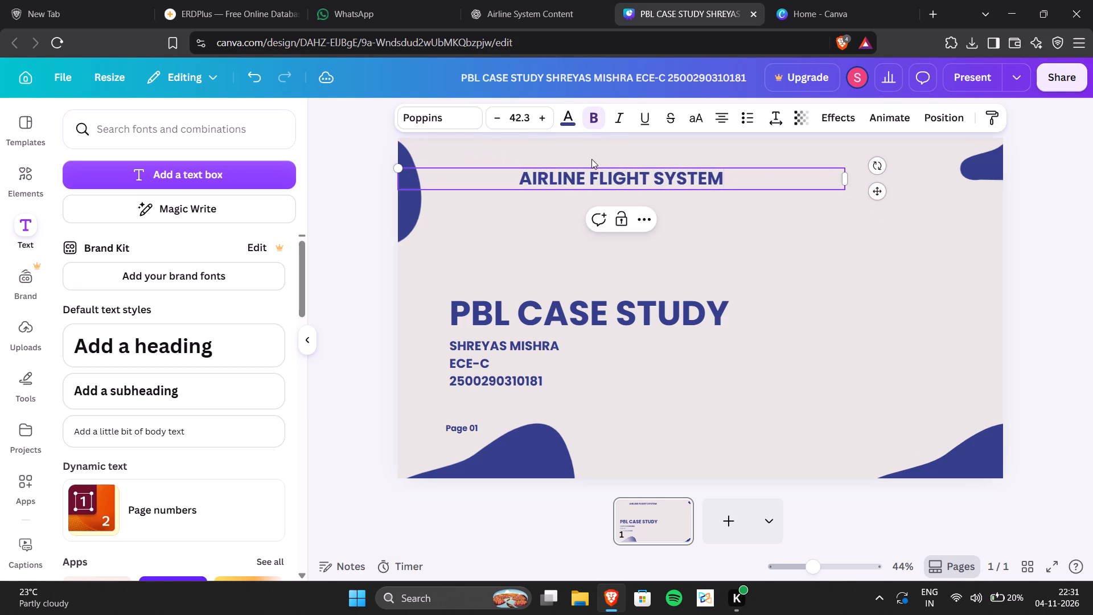
{"action": "left_click", "coordinate": [768, 228]}
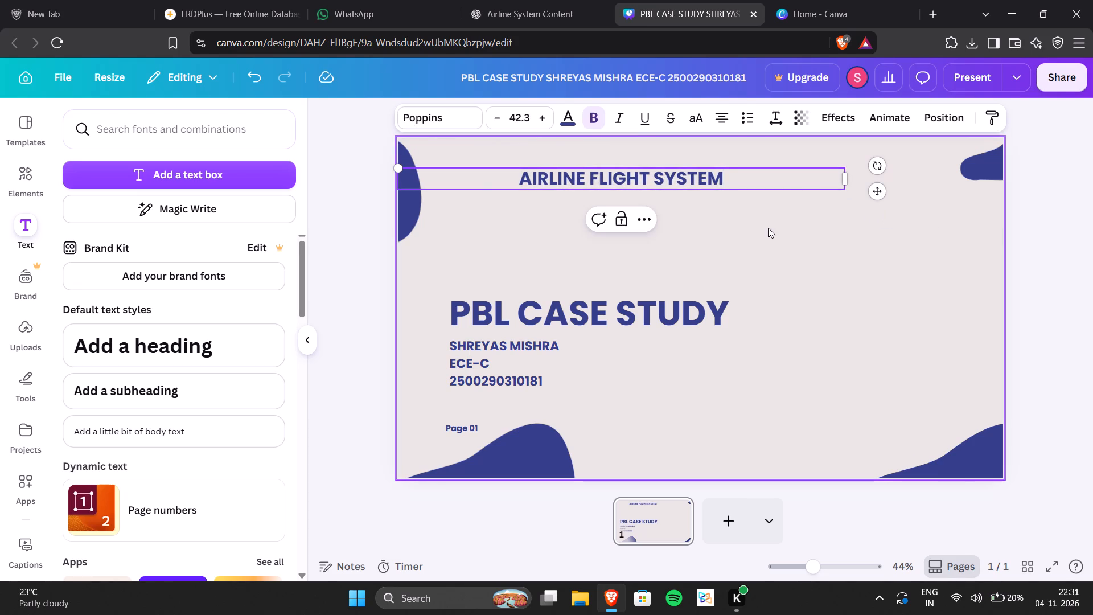
{"action": "left_click", "coordinate": [758, 175]}
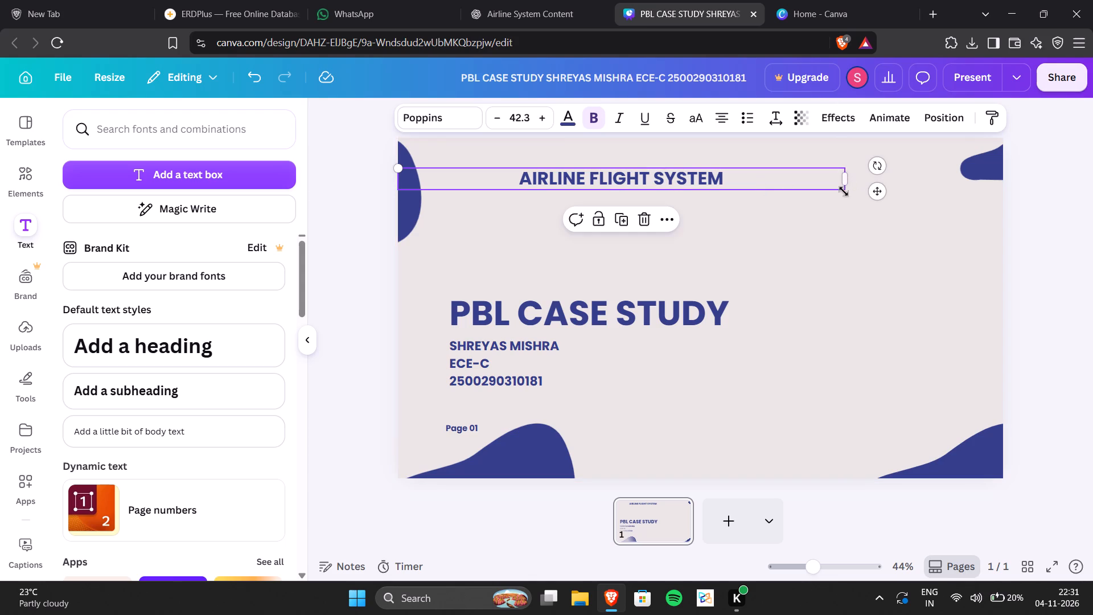
{"action": "left_click_drag", "start_coordinate": [844, 191], "coordinate": [835, 267]}
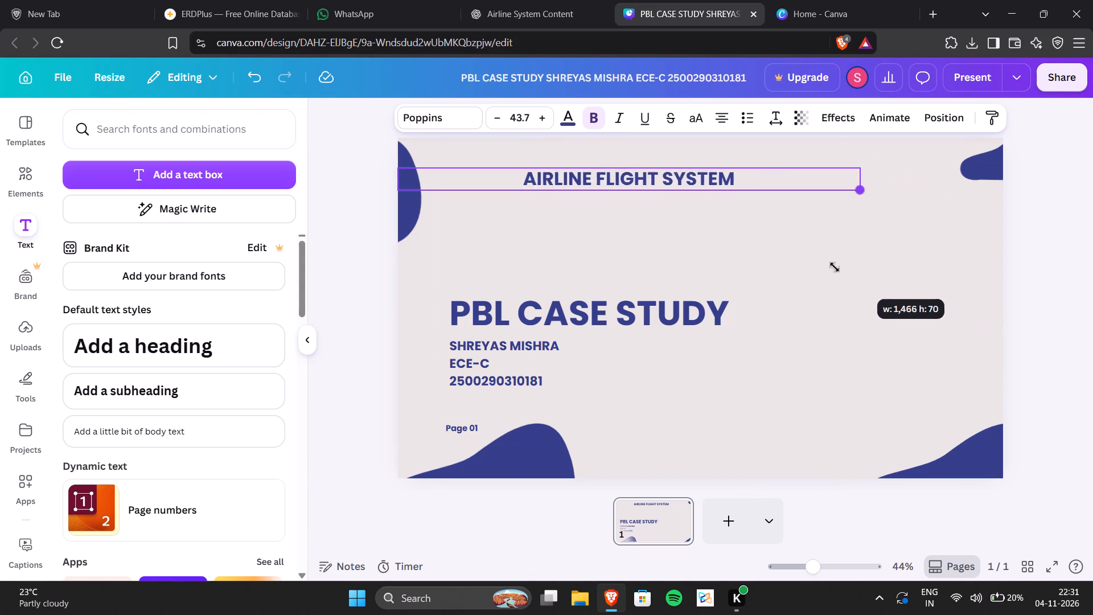
{"action": "left_click_drag", "start_coordinate": [835, 267], "coordinate": [743, 217]}
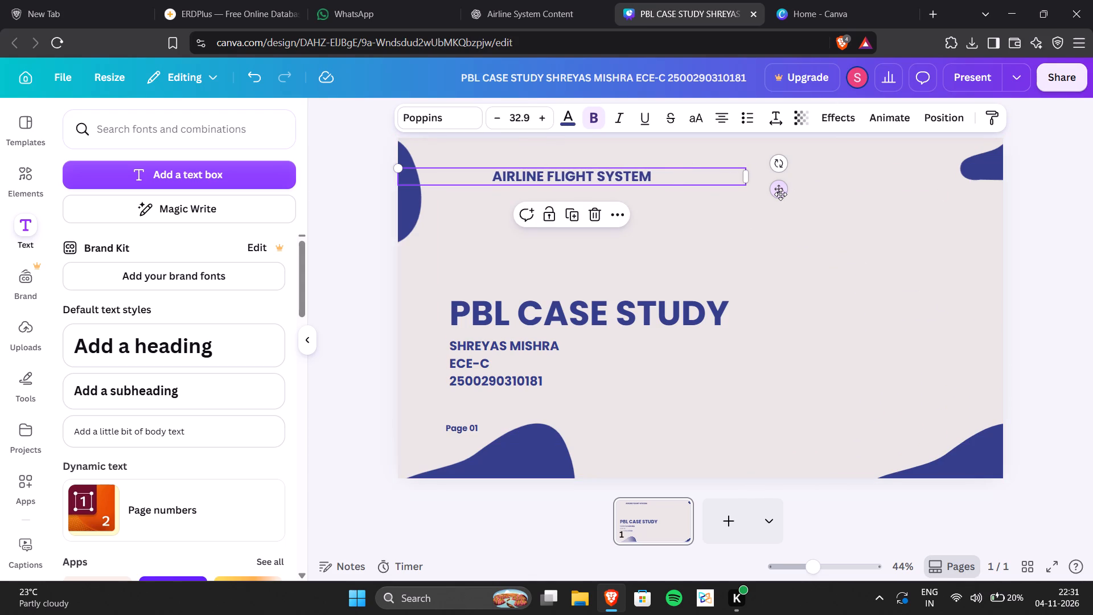
Move the AIRLINE FLIGHT SYSTEM text box to the middle of the slide's top edge.
{"action": "left_click_drag", "start_coordinate": [780, 193], "coordinate": [862, 194]}
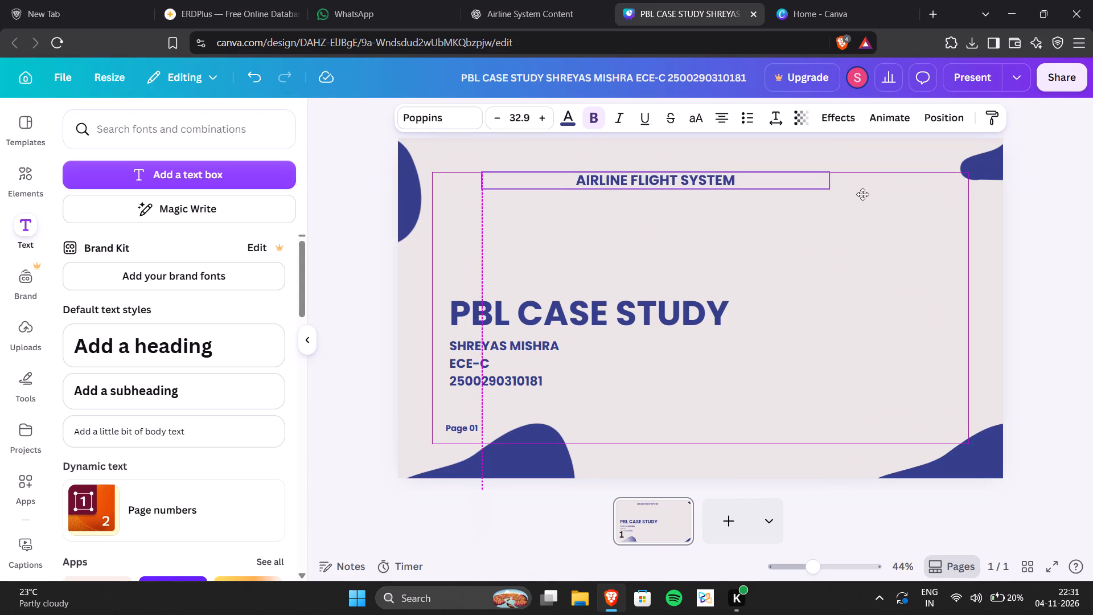
{"action": "left_click_drag", "start_coordinate": [862, 194], "coordinate": [870, 190]}
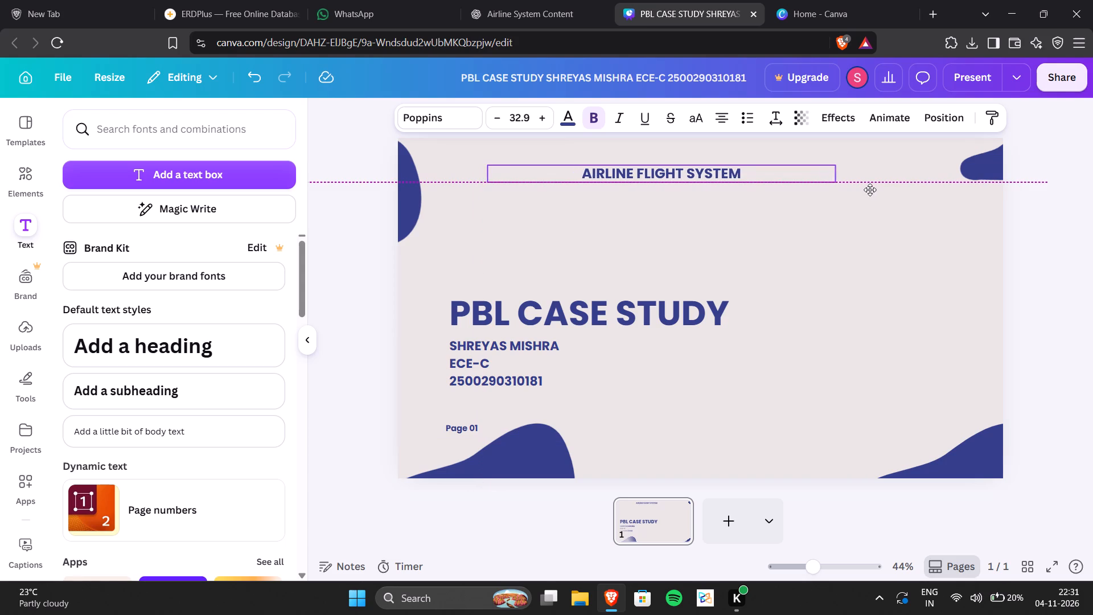
{"action": "left_click_drag", "start_coordinate": [870, 190], "coordinate": [905, 194]}
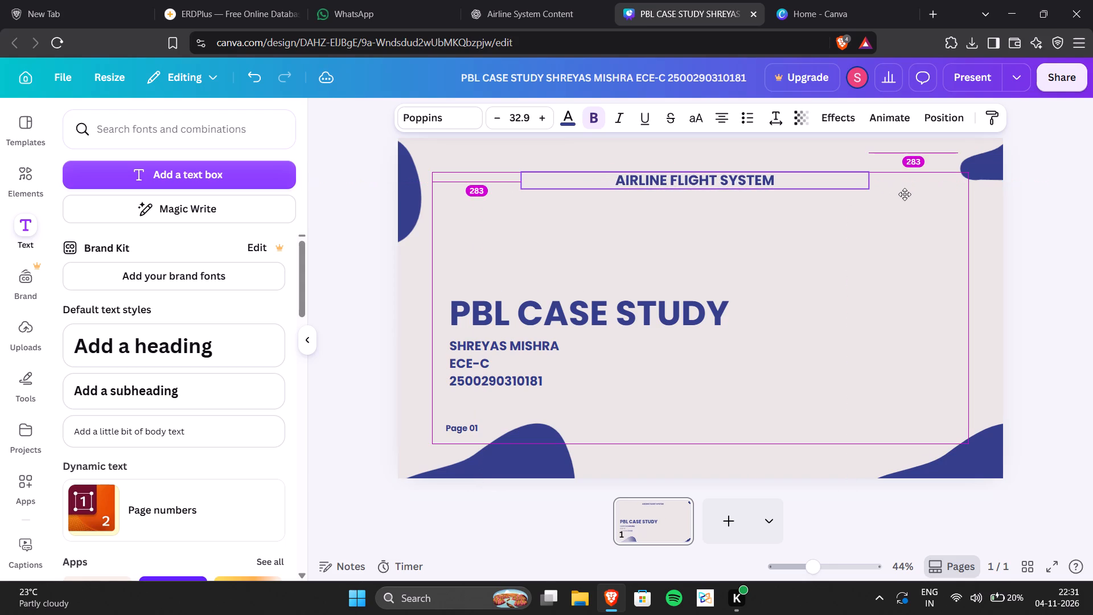
{"action": "left_click_drag", "start_coordinate": [905, 194], "coordinate": [910, 189]}
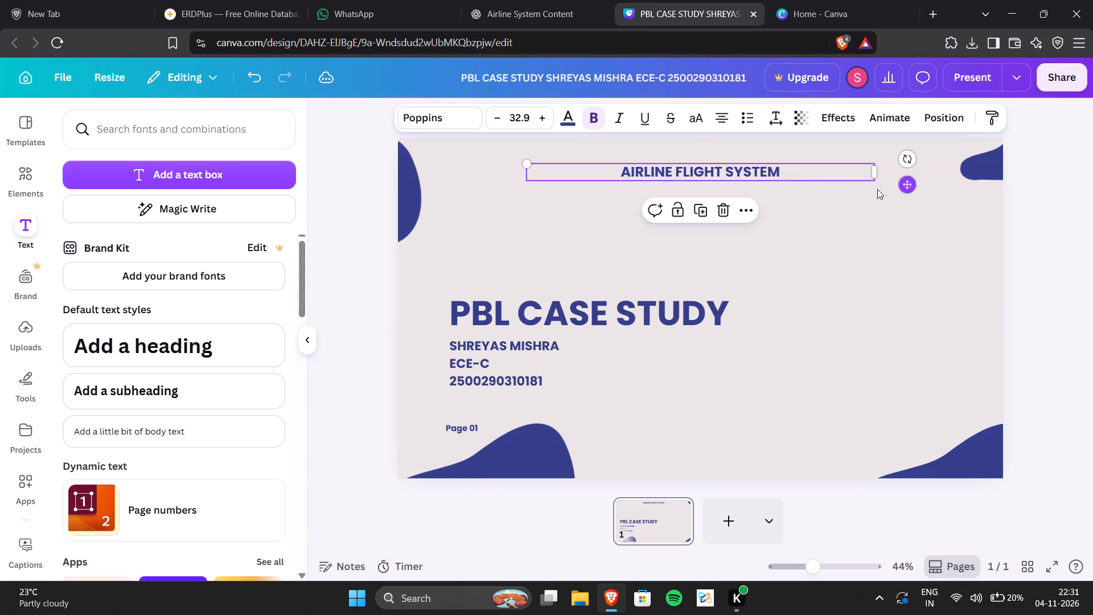
Increase the AIRLINE FLIGHT SYSTEM heading's font size to 74.9.
{"action": "double_click", "coordinate": [799, 173]}
{"action": "left_click", "coordinate": [799, 173]}
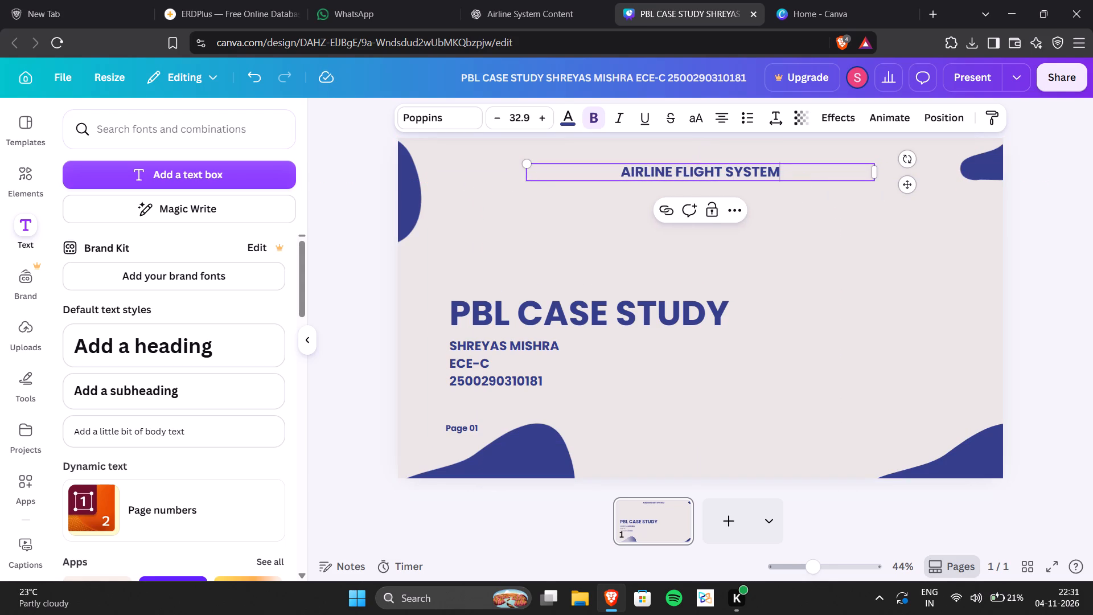
{"action": "key", "text": "ctrl+a"}
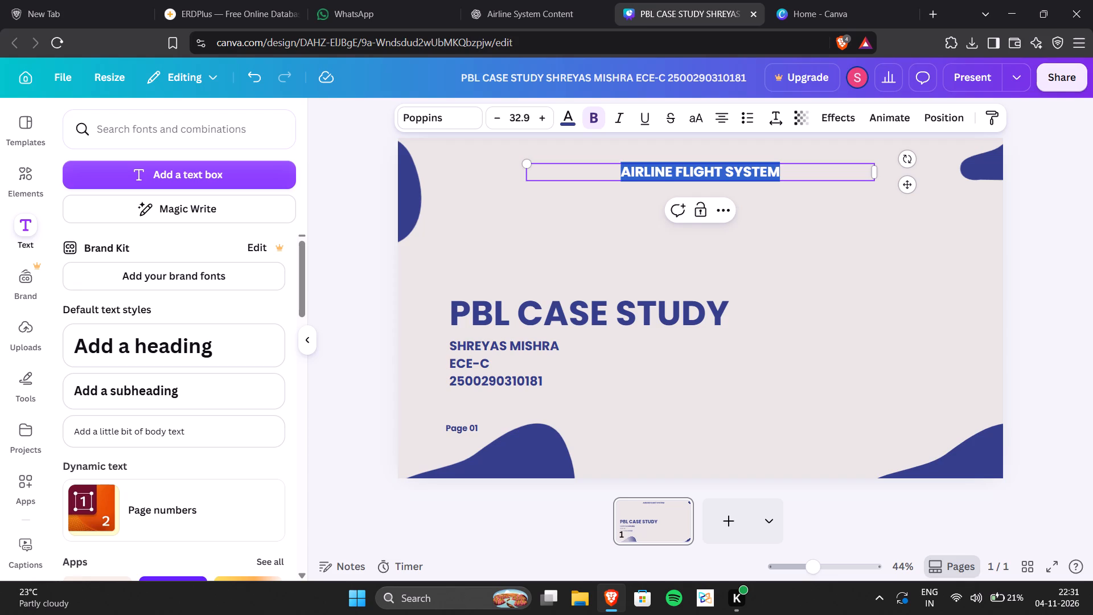
{"action": "triple_click", "coordinate": [546, 120]}
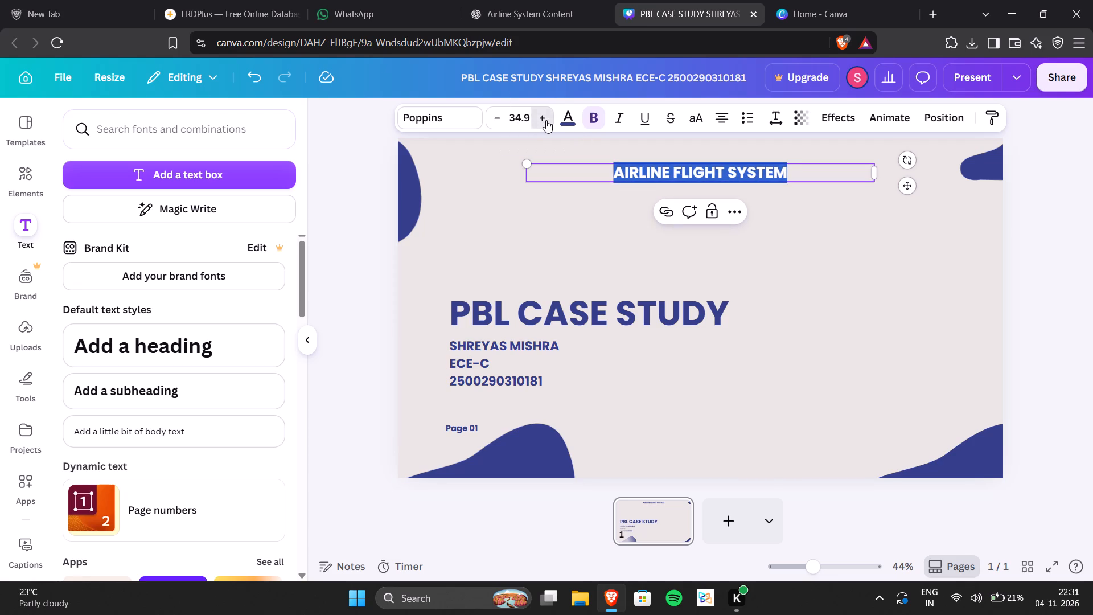
{"action": "right_click", "coordinate": [546, 120]}
{"action": "right_click", "coordinate": [546, 120]}
{"action": "right_click", "coordinate": [546, 120]}
{"action": "right_click", "coordinate": [546, 120]}
{"action": "triple_click", "coordinate": [546, 120]}
{"action": "triple_click", "coordinate": [546, 120]}
{"action": "triple_click", "coordinate": [546, 120]}
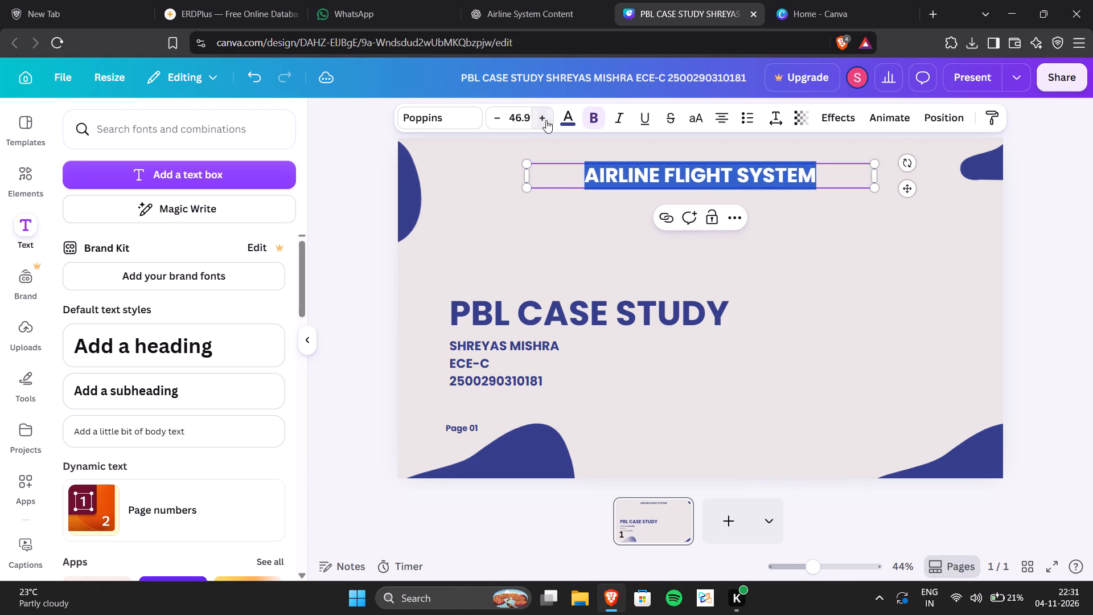
{"action": "double_click", "coordinate": [546, 120]}
{"action": "right_click", "coordinate": [546, 120]}
{"action": "right_click", "coordinate": [546, 120]}
{"action": "triple_click", "coordinate": [546, 120]}
{"action": "triple_click", "coordinate": [546, 120]}
{"action": "double_click", "coordinate": [546, 120]}
{"action": "right_click", "coordinate": [546, 120]}
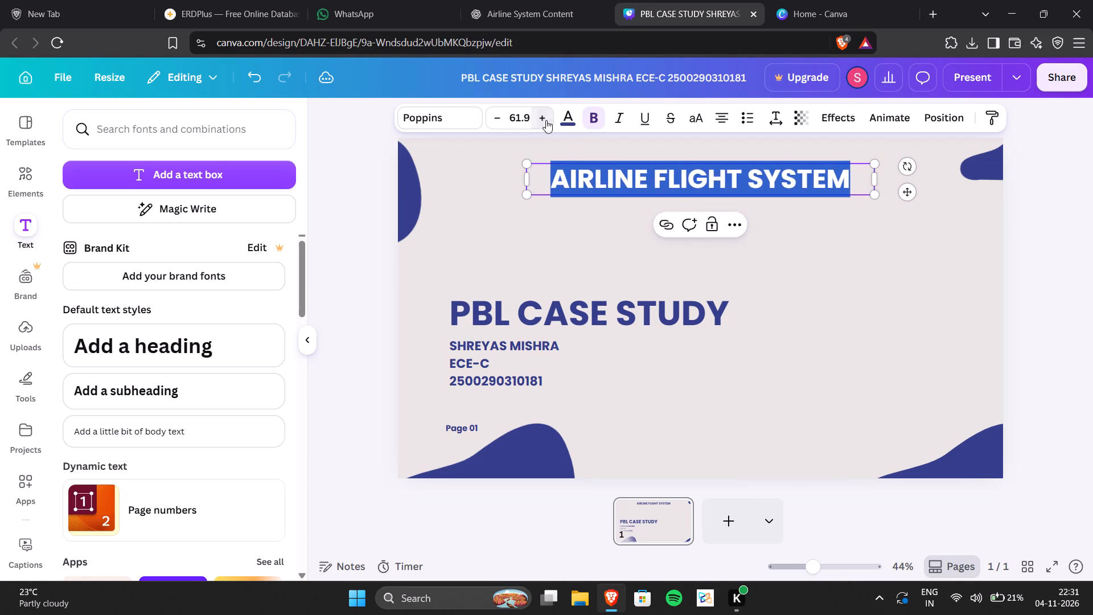
{"action": "right_click", "coordinate": [546, 120]}
{"action": "right_click", "coordinate": [546, 120]}
{"action": "right_click", "coordinate": [546, 120]}
{"action": "right_click", "coordinate": [546, 120]}
{"action": "right_click", "coordinate": [546, 120]}
{"action": "right_click", "coordinate": [546, 120]}
{"action": "double_click", "coordinate": [546, 120]}
{"action": "right_click", "coordinate": [546, 120]}
{"action": "right_click", "coordinate": [546, 120]}
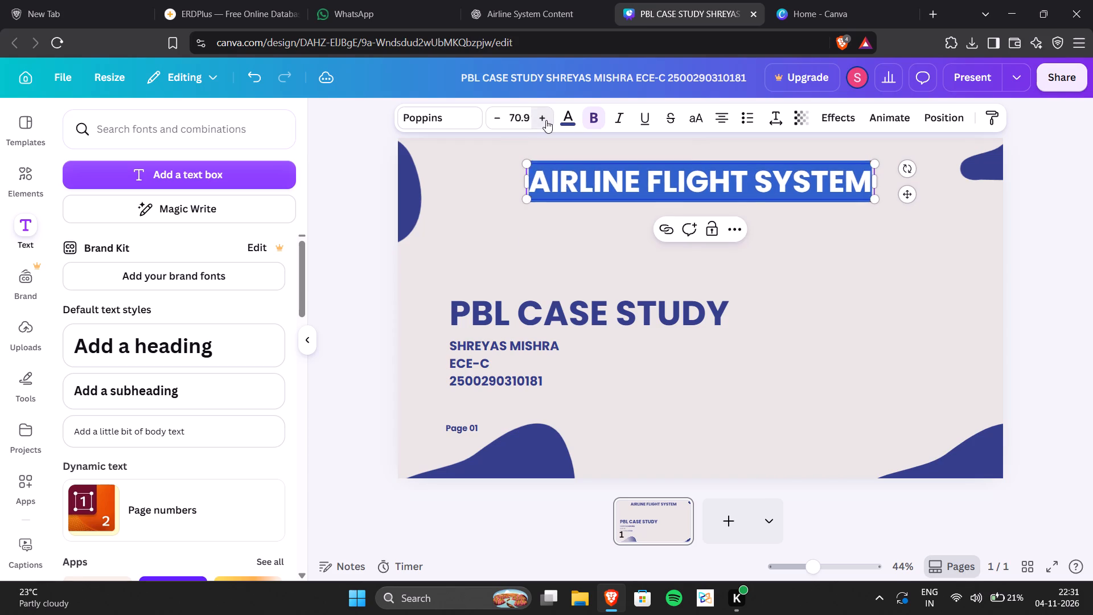
{"action": "triple_click", "coordinate": [546, 120]}
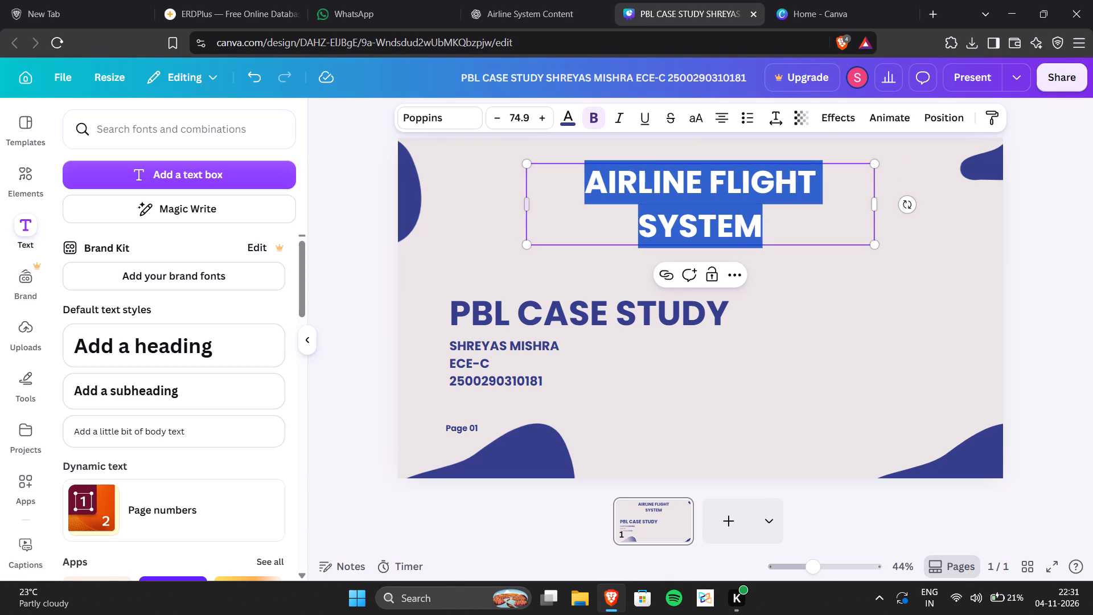
Widen the AIRLINE FLIGHT SYSTEM text box so the heading fits on a single line.
{"action": "left_click_drag", "start_coordinate": [525, 209], "coordinate": [475, 211]}
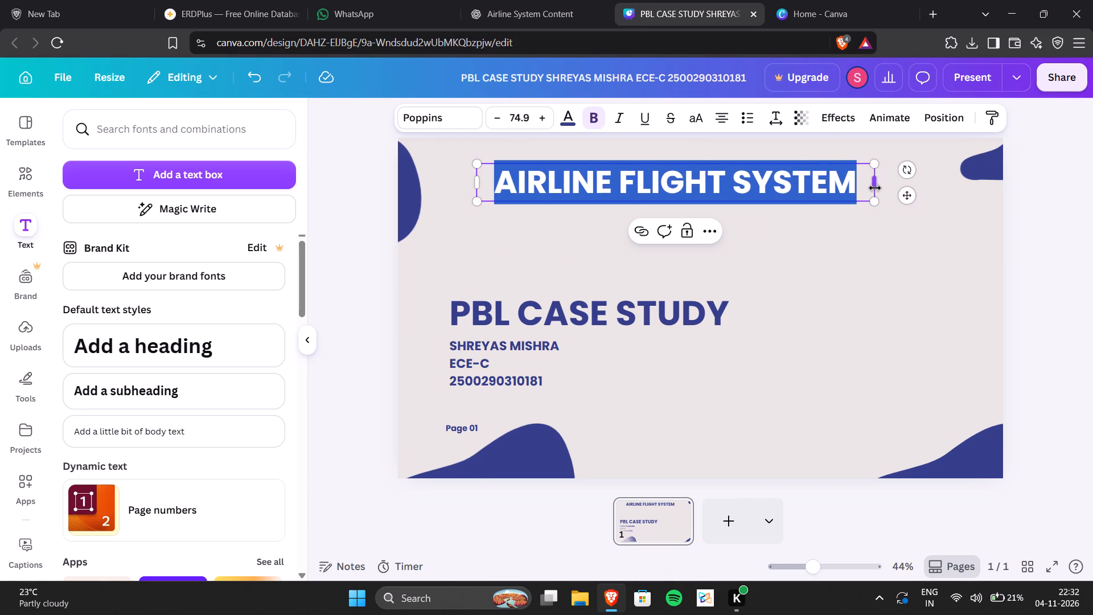
{"action": "left_click", "coordinate": [869, 237]}
Move the AIRLINE FLIGHT SYSTEM heading so it is horizontally centred near the top of the slide.
{"action": "left_click_drag", "start_coordinate": [862, 188], "coordinate": [863, 188]}
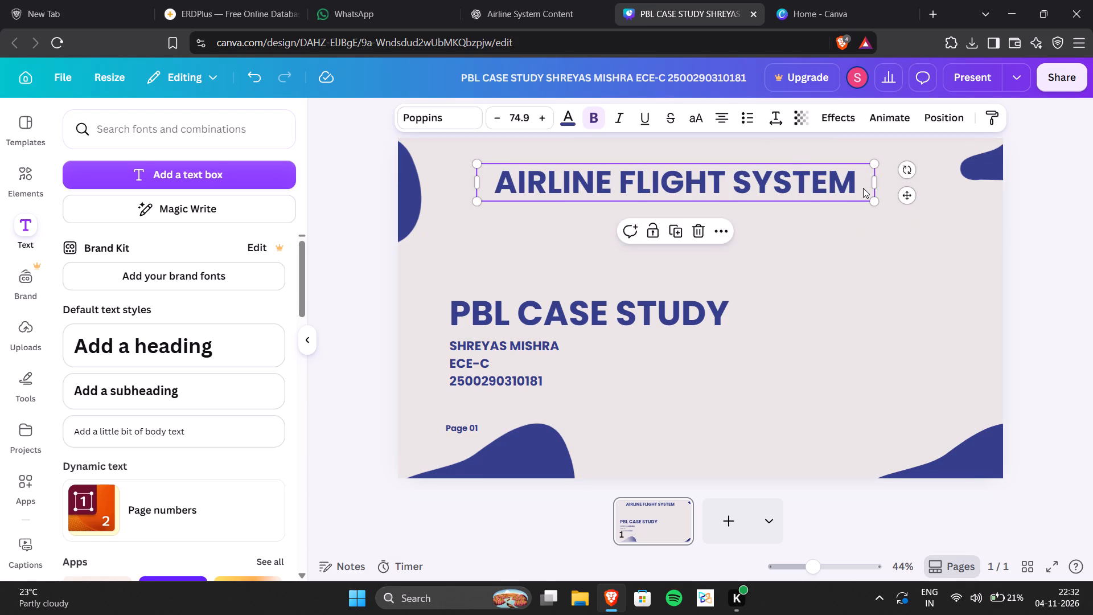
{"action": "left_click_drag", "start_coordinate": [863, 188], "coordinate": [885, 186]}
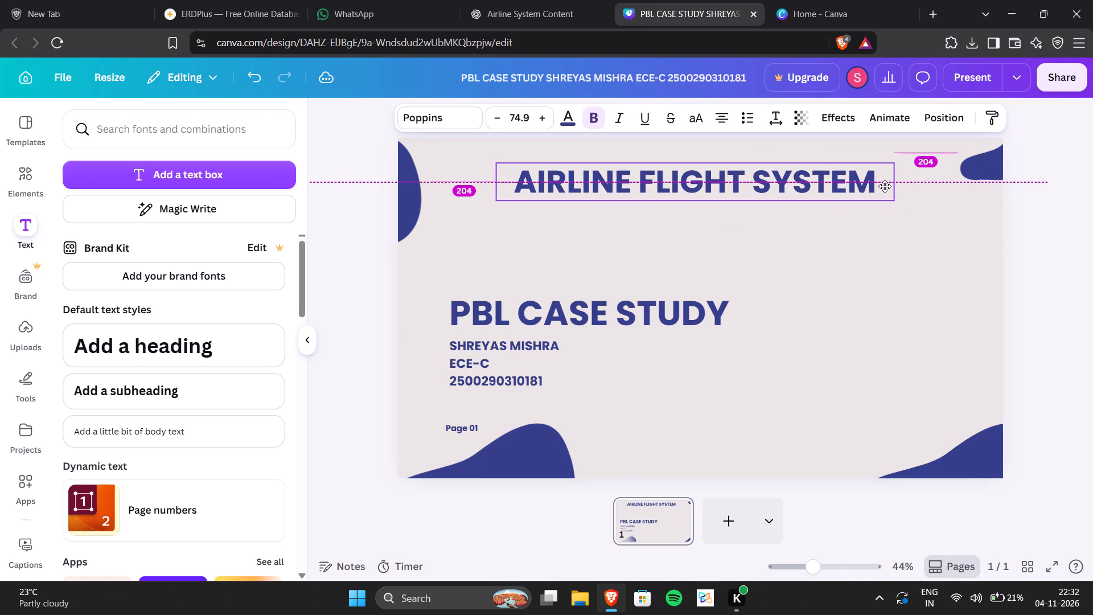
{"action": "left_click_drag", "start_coordinate": [885, 186], "coordinate": [887, 186]}
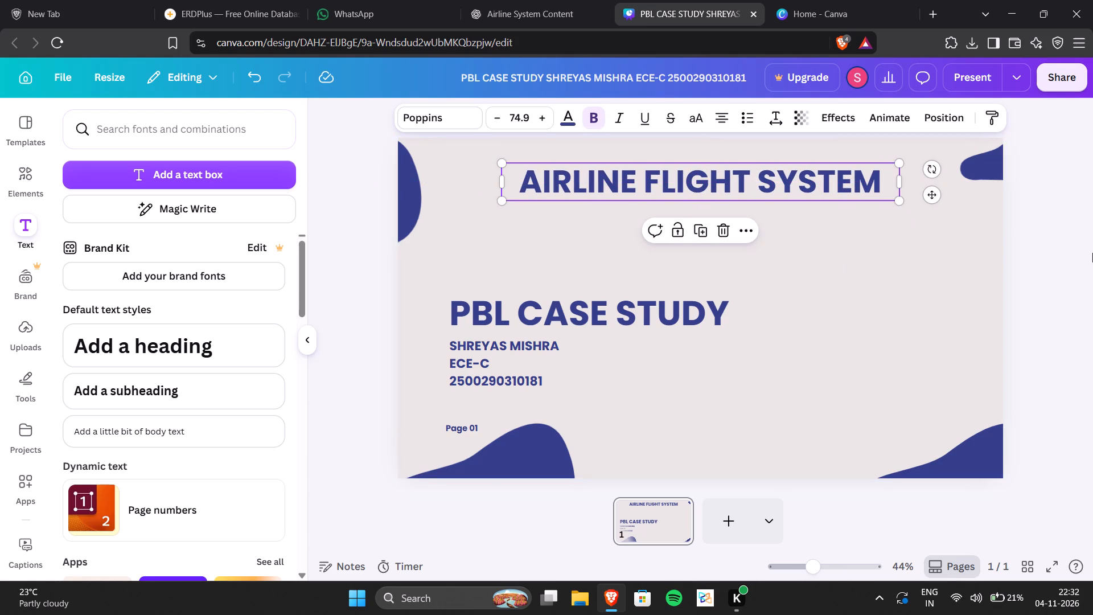
{"action": "left_click", "coordinate": [1042, 222]}
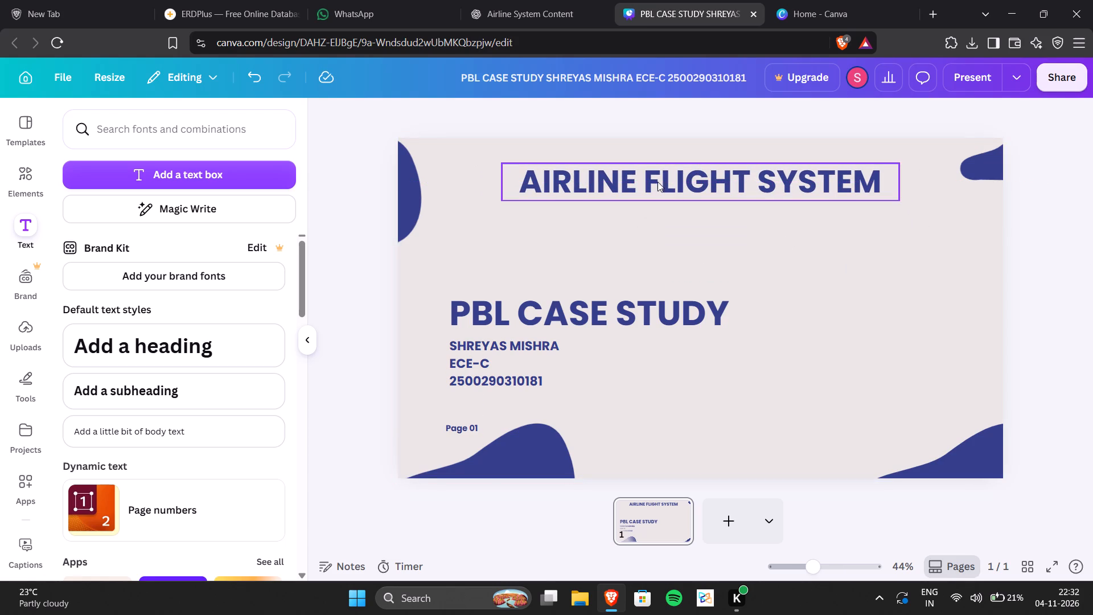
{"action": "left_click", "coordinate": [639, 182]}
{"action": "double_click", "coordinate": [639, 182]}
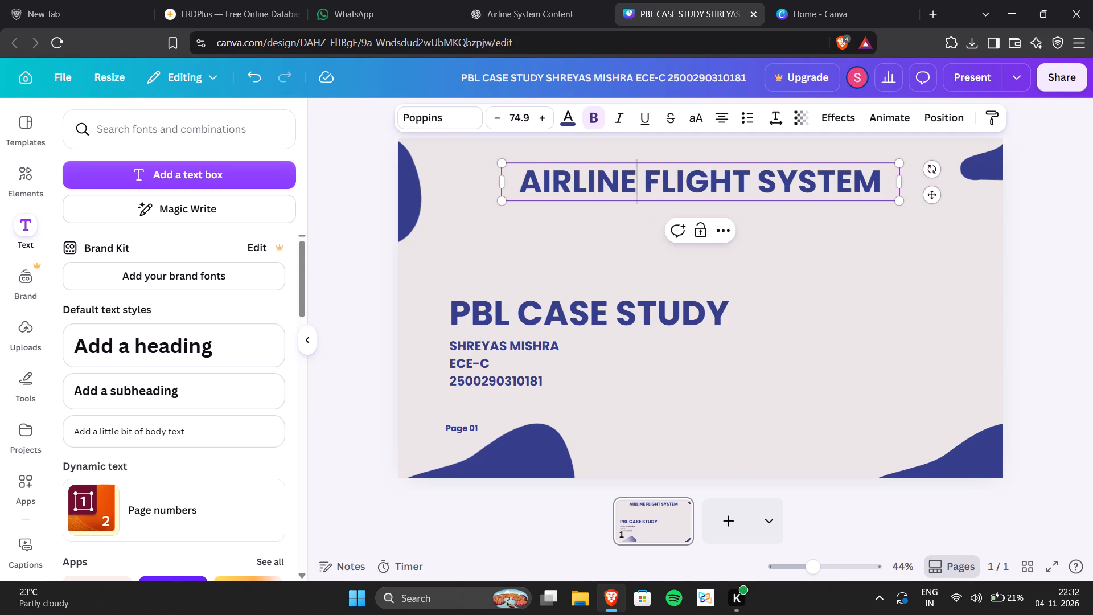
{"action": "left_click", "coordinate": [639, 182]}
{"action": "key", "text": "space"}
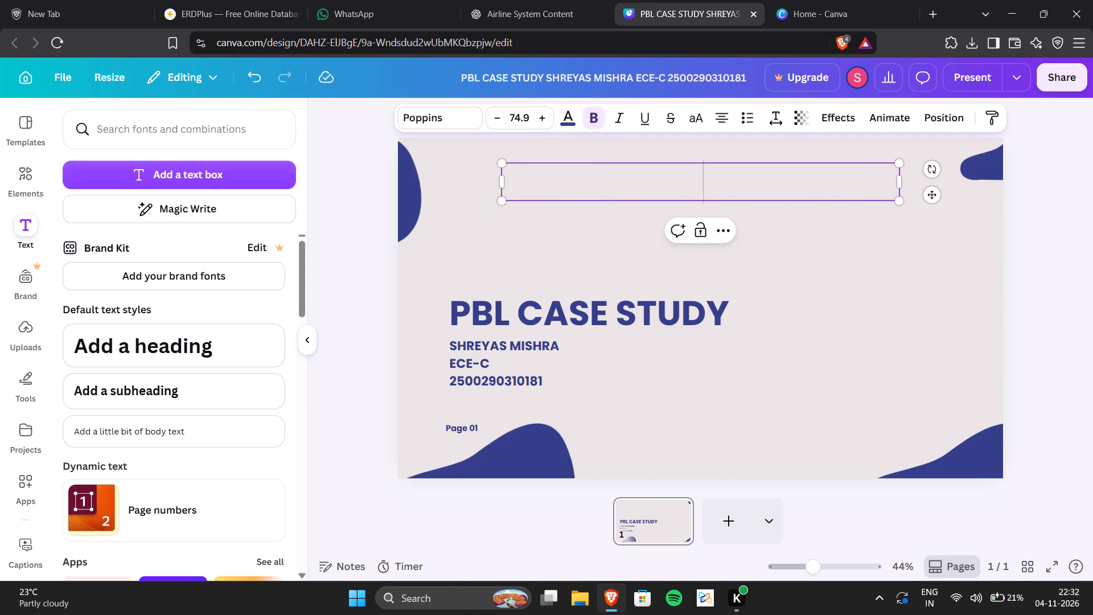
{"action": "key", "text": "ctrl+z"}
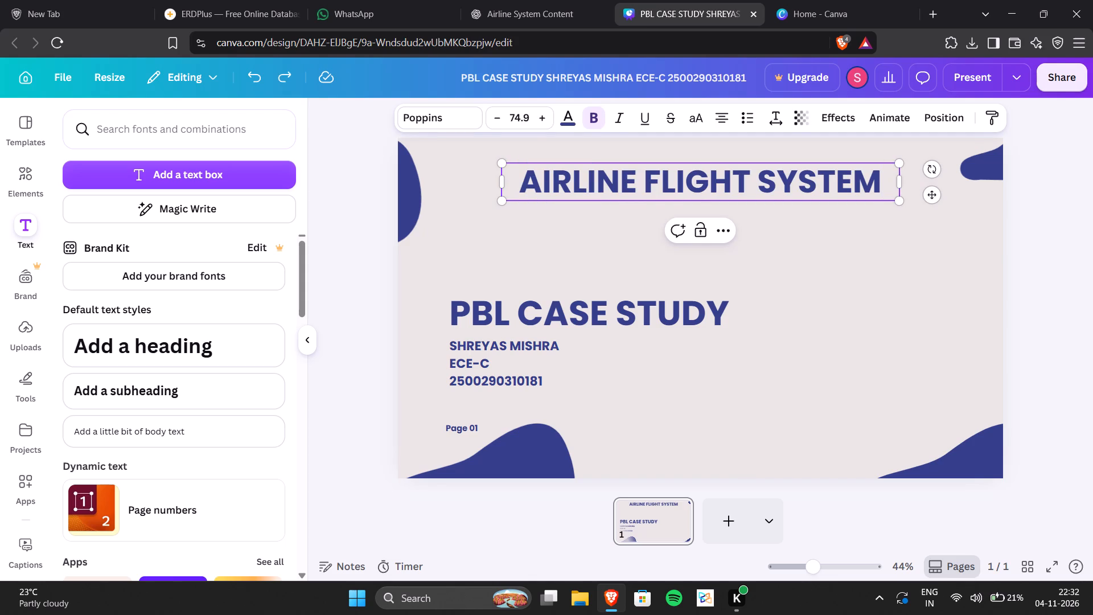
Insert an extra space before and after FLIGHT in the AIRLINE FLIGHT SYSTEM heading.
{"action": "left_click", "coordinate": [646, 179]}
{"action": "key", "text": "space"}
{"action": "left_click", "coordinate": [754, 183]}
{"action": "key", "text": "space"}
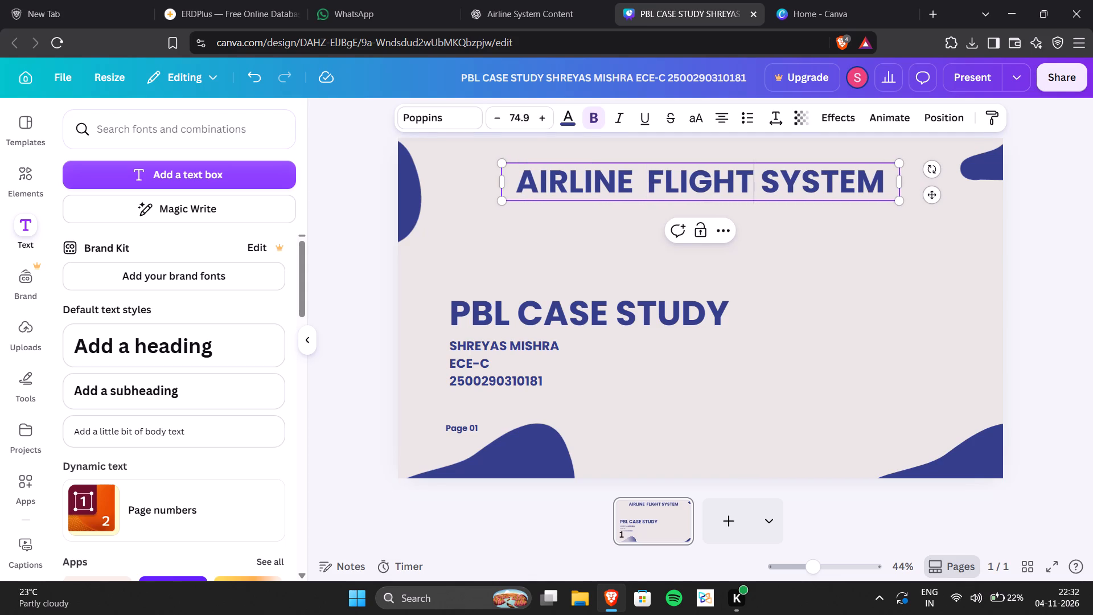
{"action": "left_click", "coordinate": [1046, 212]}
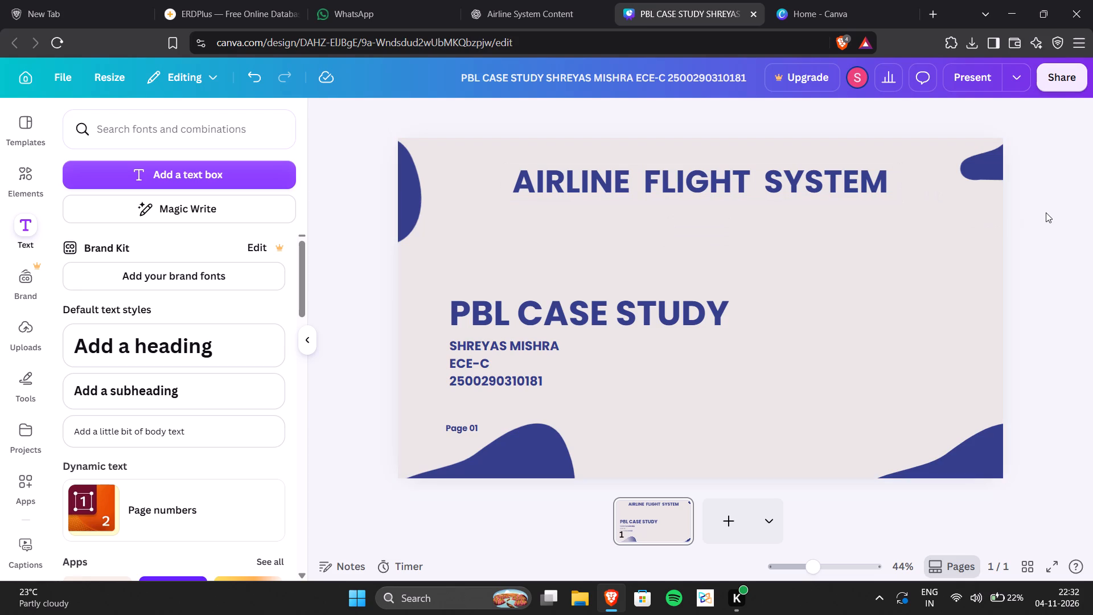
Reduce the font size of only the PBL CASE STUDY line to 69.8.
{"action": "left_click", "coordinate": [679, 305]}
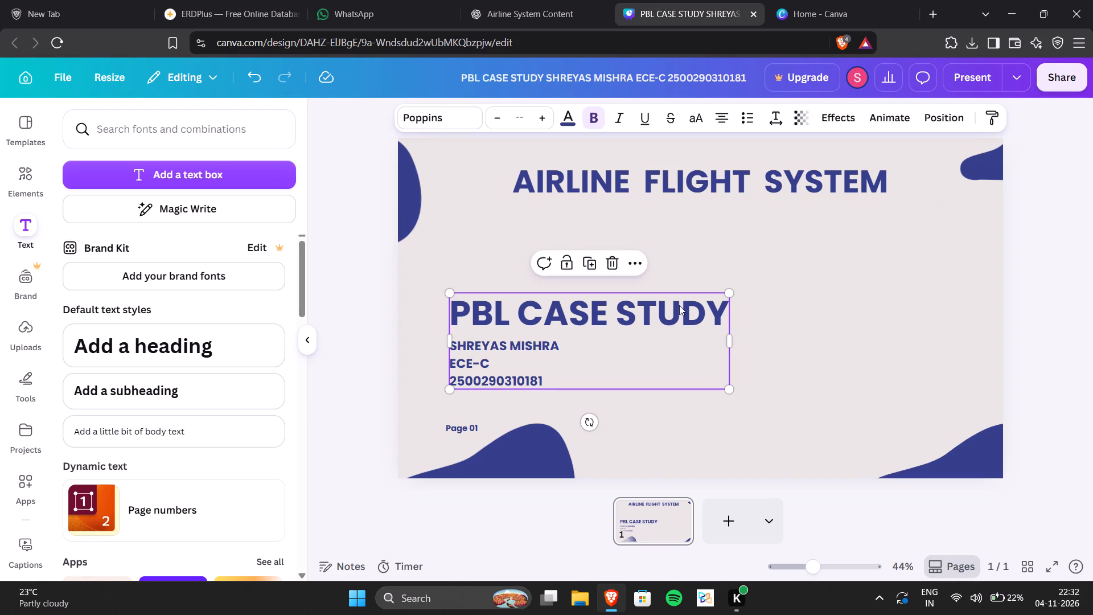
{"action": "double_click", "coordinate": [679, 305]}
{"action": "left_click", "coordinate": [646, 313]}
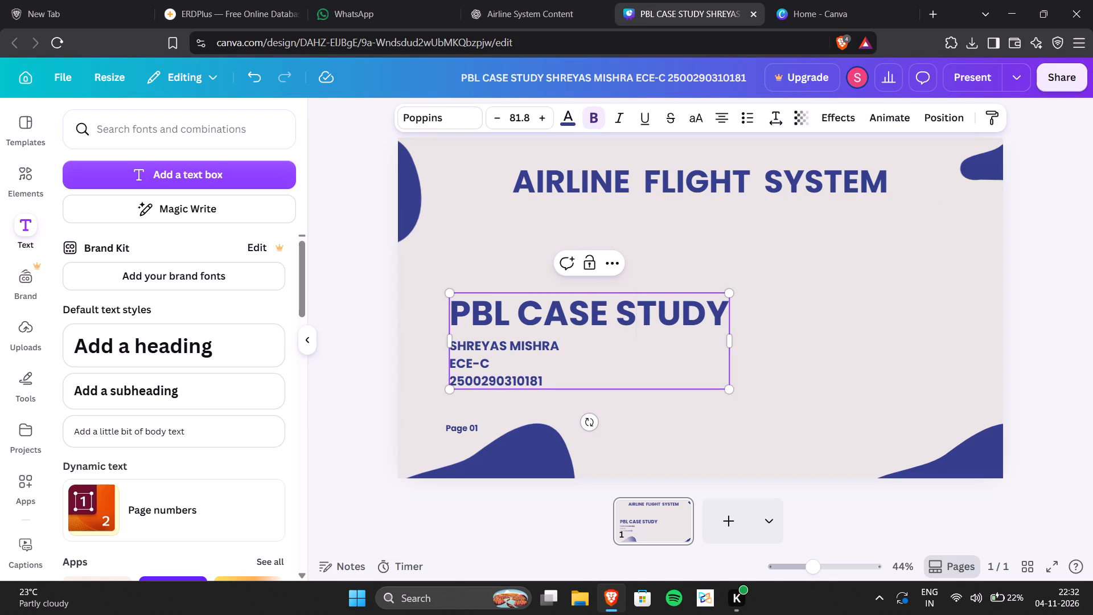
{"action": "left_click_drag", "start_coordinate": [720, 313], "coordinate": [453, 329]}
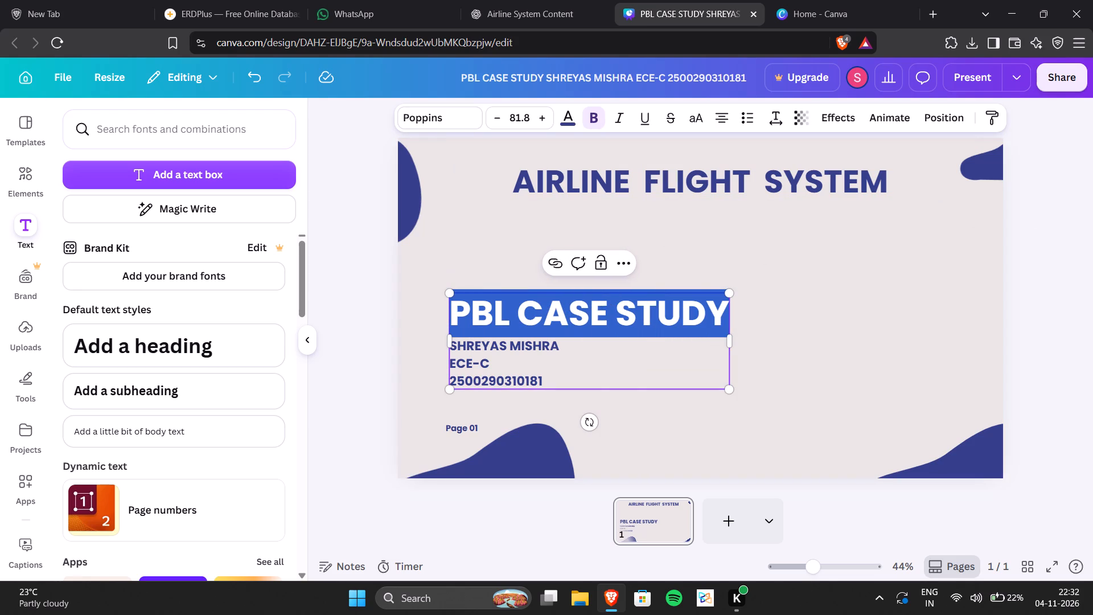
{"action": "triple_click", "coordinate": [502, 113]}
{"action": "double_click", "coordinate": [502, 113]}
{"action": "right_click", "coordinate": [502, 113]}
{"action": "triple_click", "coordinate": [502, 113]}
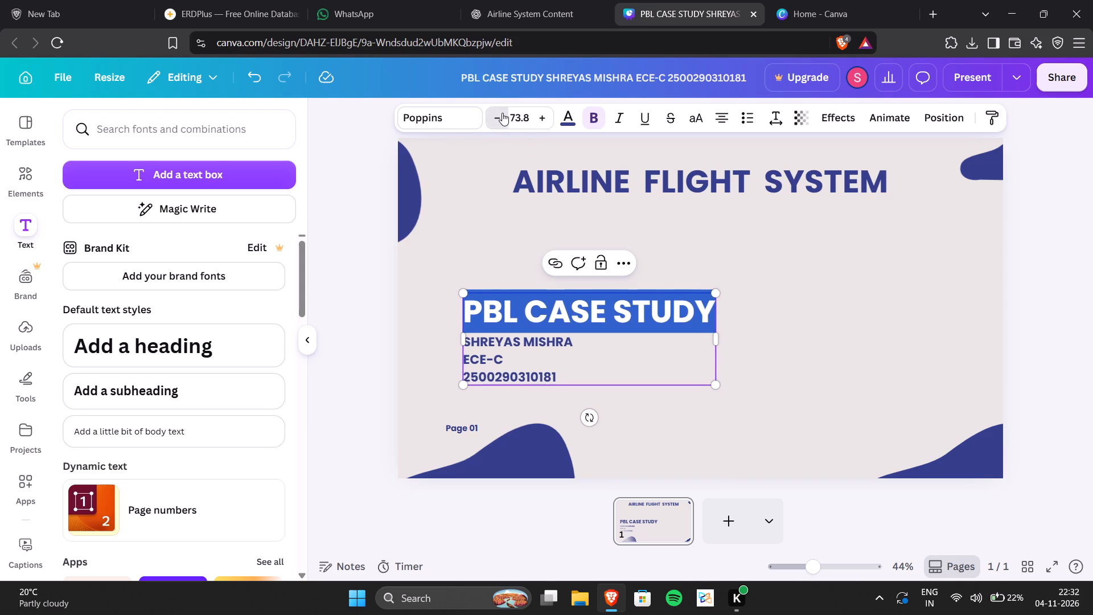
{"action": "triple_click", "coordinate": [502, 113]}
{"action": "left_click", "coordinate": [1036, 265]}
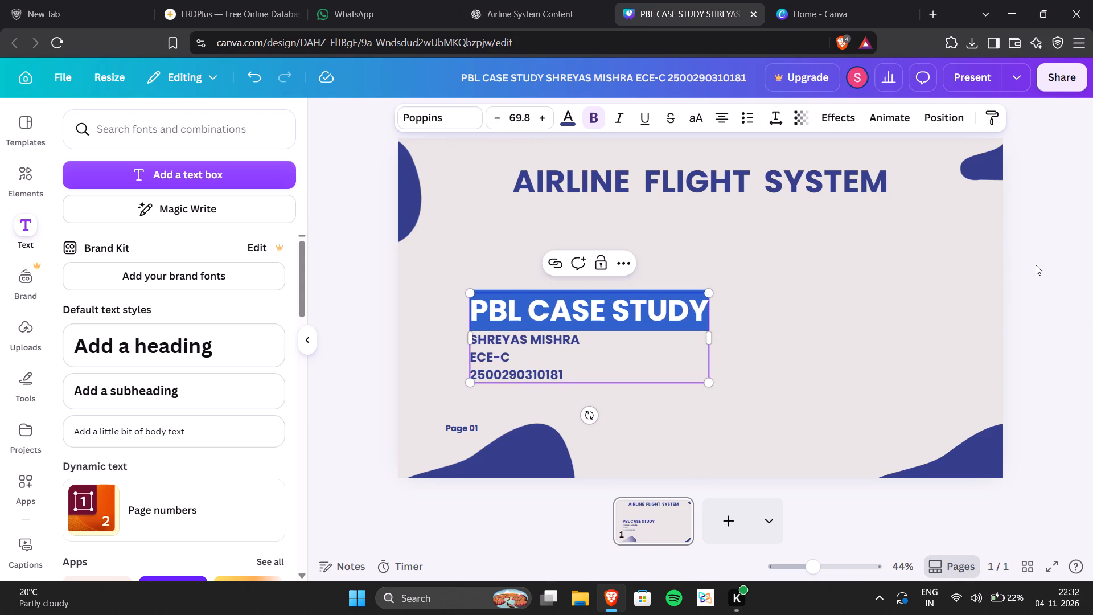
{"action": "left_click", "coordinate": [588, 339]}
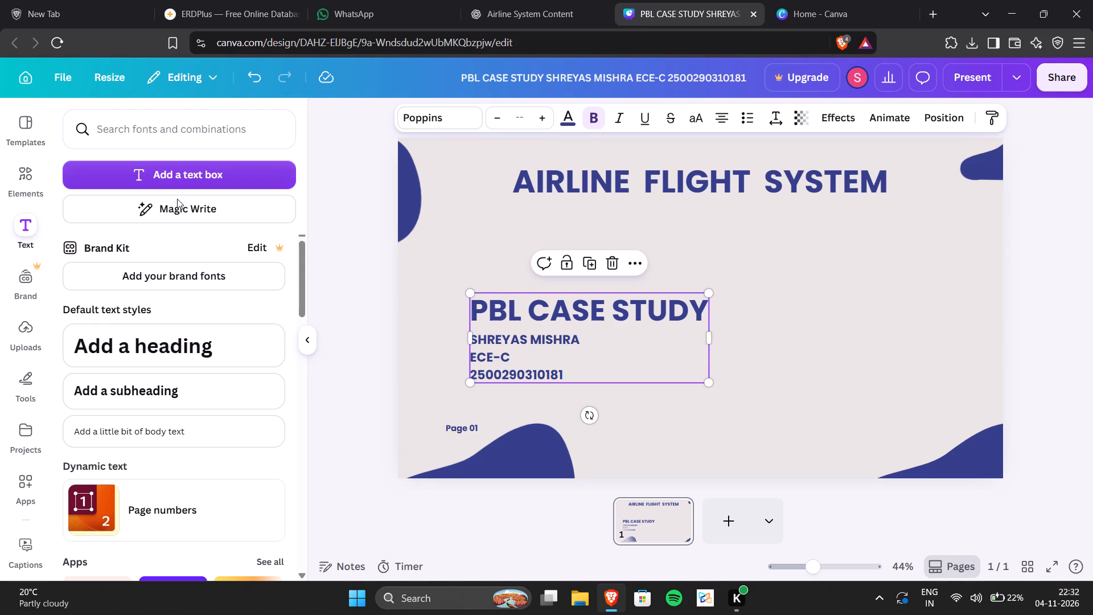
Add a second page and apply the Background layout from the Blue and White Modern Creative Brief Presentation template.
{"action": "left_click", "coordinate": [33, 138]}
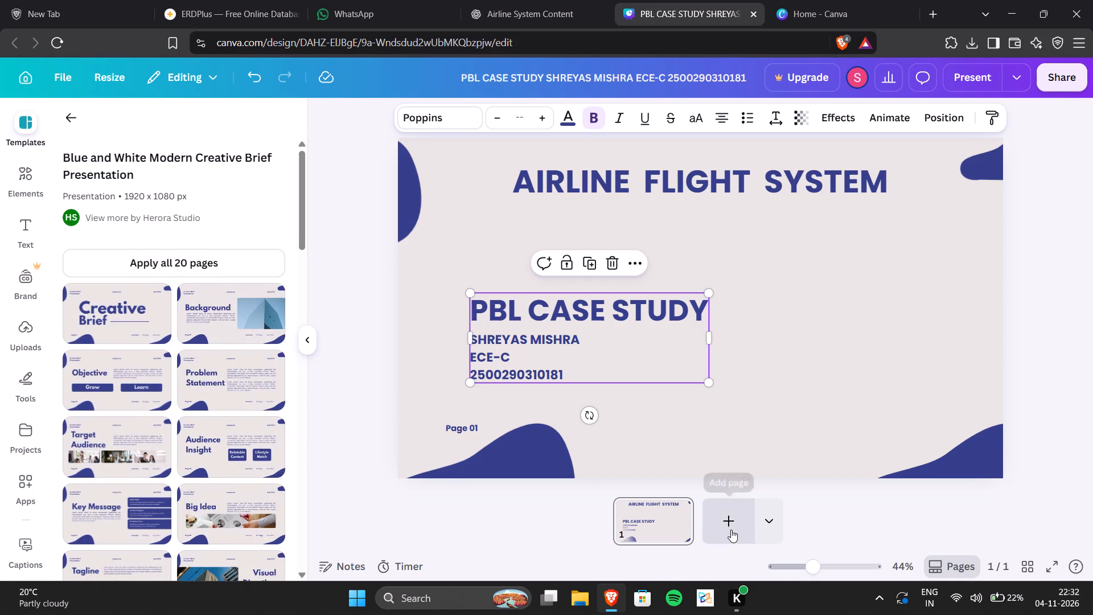
{"action": "left_click", "coordinate": [731, 530]}
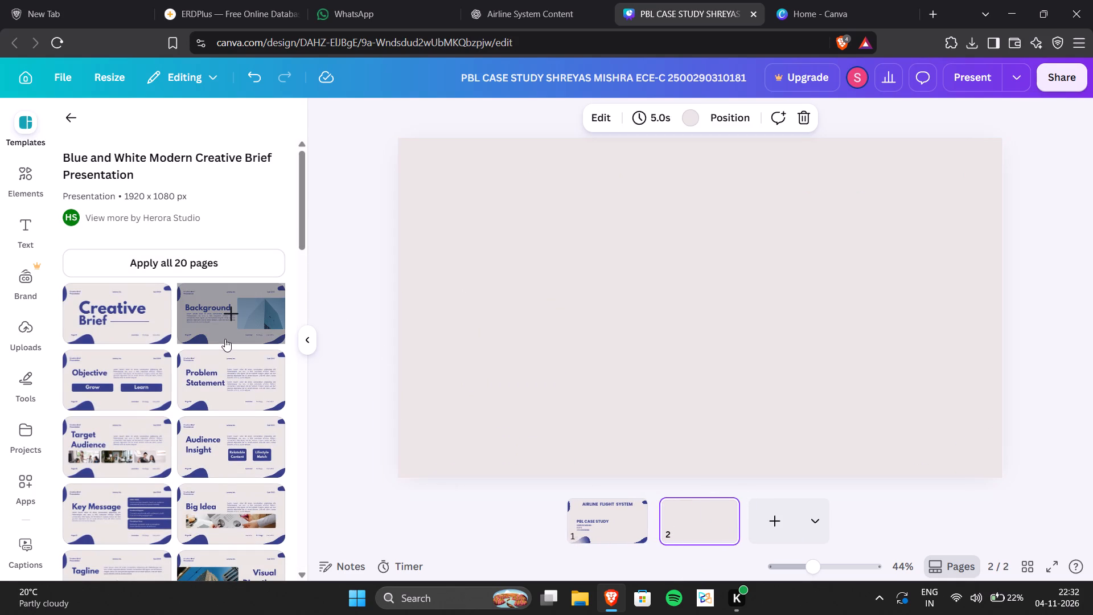
{"action": "left_click", "coordinate": [211, 318]}
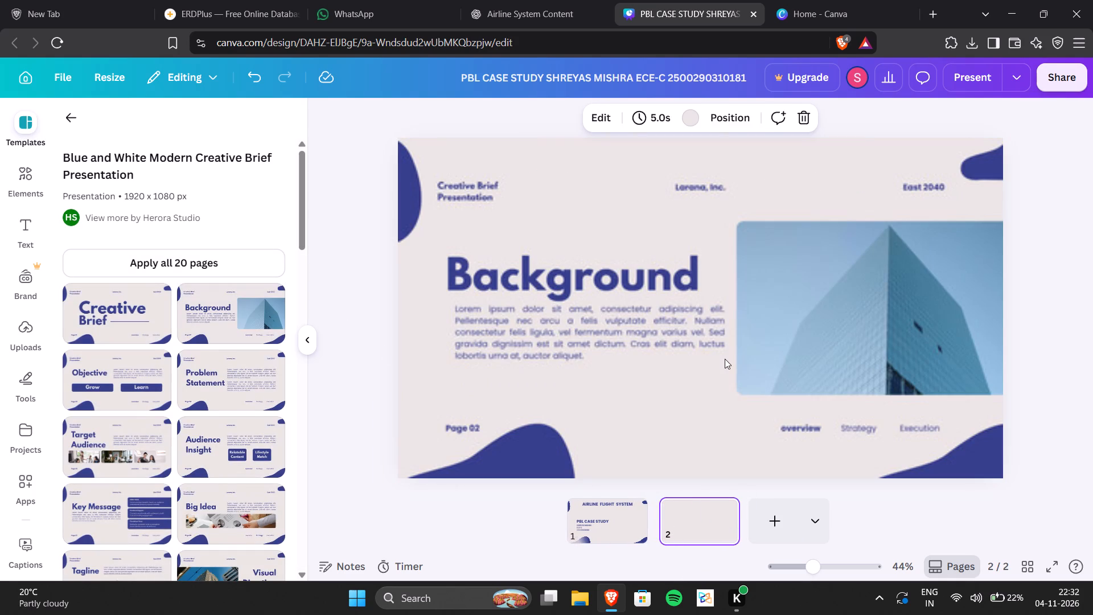
Delete the header labels Creative Brief Presentation, Larana, Inc. and East 2040 from page 2.
{"action": "left_click", "coordinate": [458, 192]}
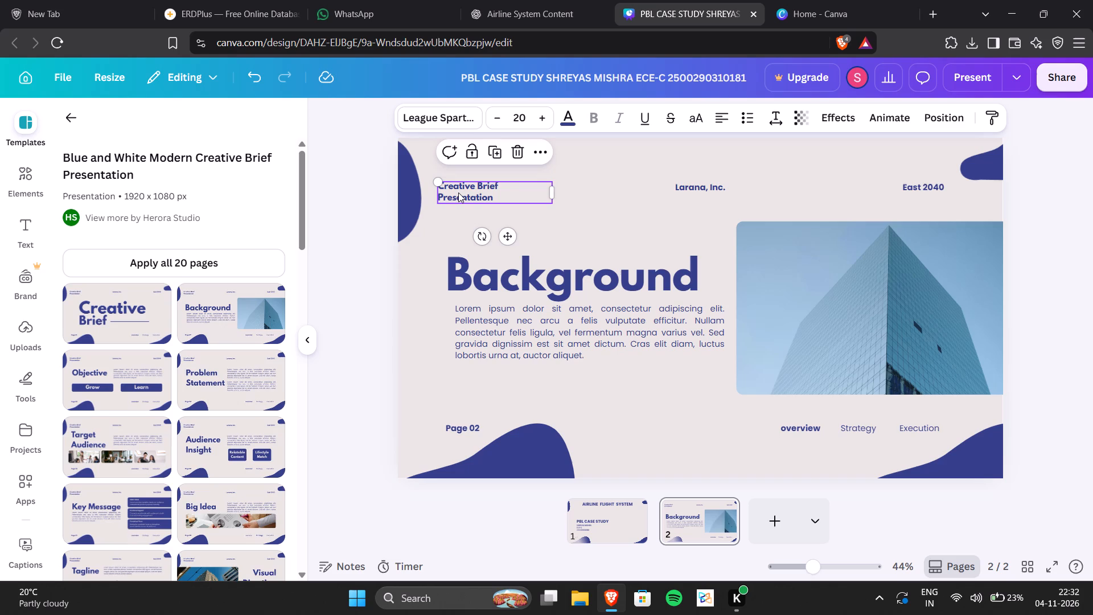
{"action": "key", "text": "Delete"}
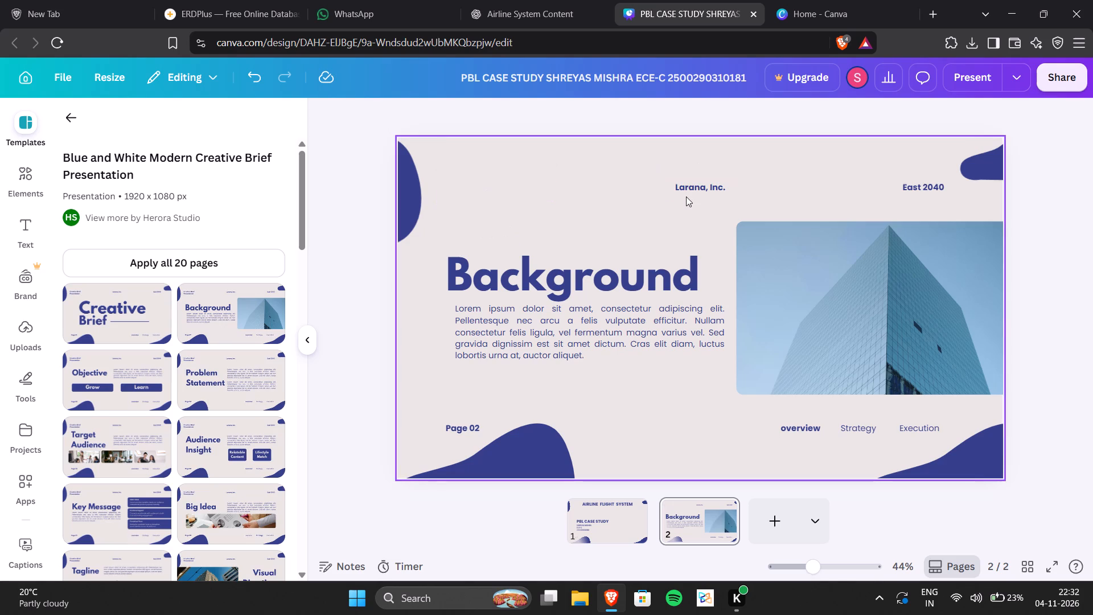
{"action": "left_click", "coordinate": [691, 187]}
{"action": "key", "text": "Delete"}
{"action": "left_click", "coordinate": [913, 183]}
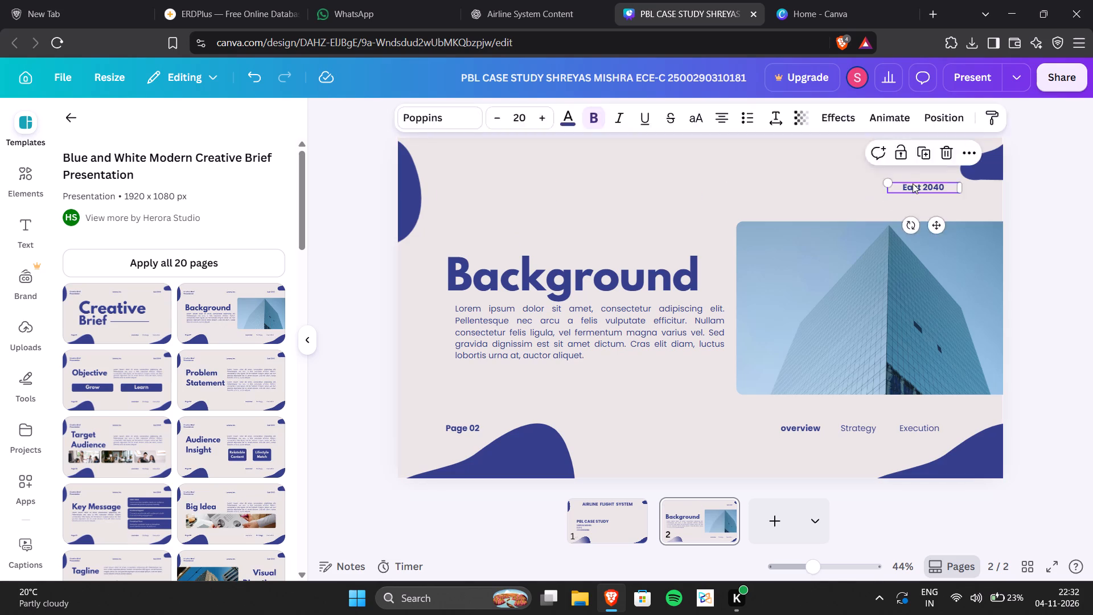
{"action": "key", "text": "Delete"}
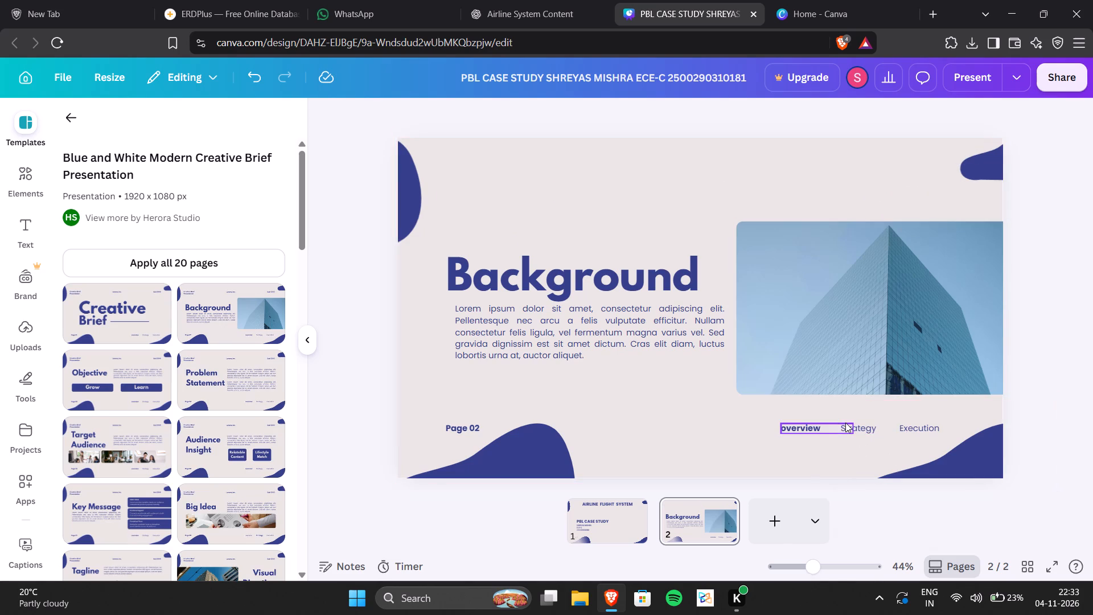
Delete the footer labels overview, Strategy and Execution from page 2.
{"action": "left_click", "coordinate": [845, 423]}
{"action": "key", "text": "Delete"}
{"action": "left_click", "coordinate": [866, 434]}
{"action": "key", "text": "Delete"}
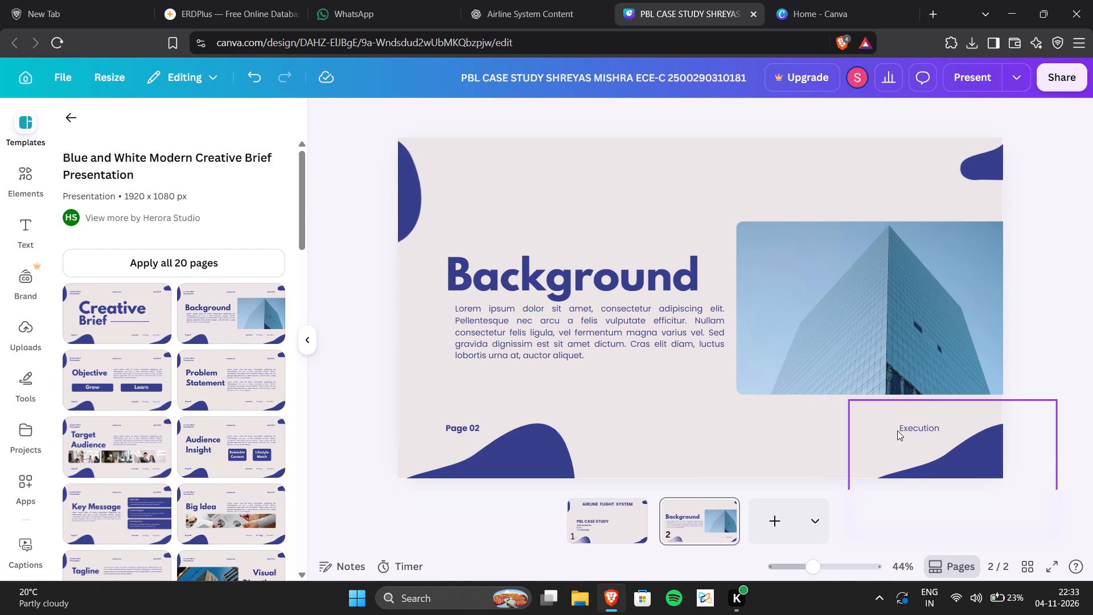
{"action": "left_click", "coordinate": [924, 427]}
{"action": "key", "text": "Delete"}
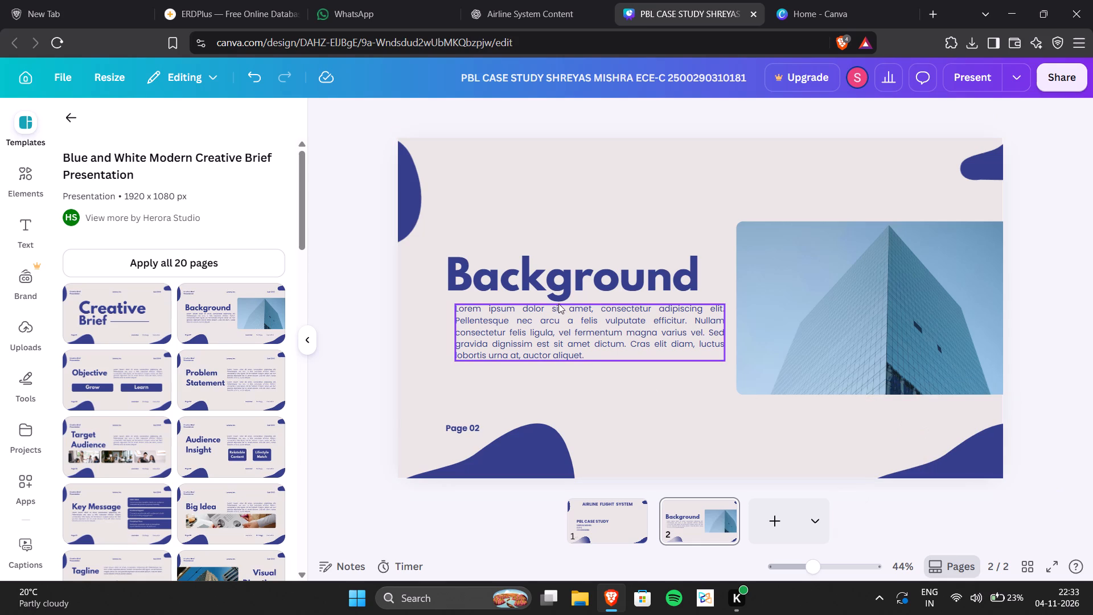
{"action": "left_click_drag", "start_coordinate": [577, 297], "coordinate": [581, 207]}
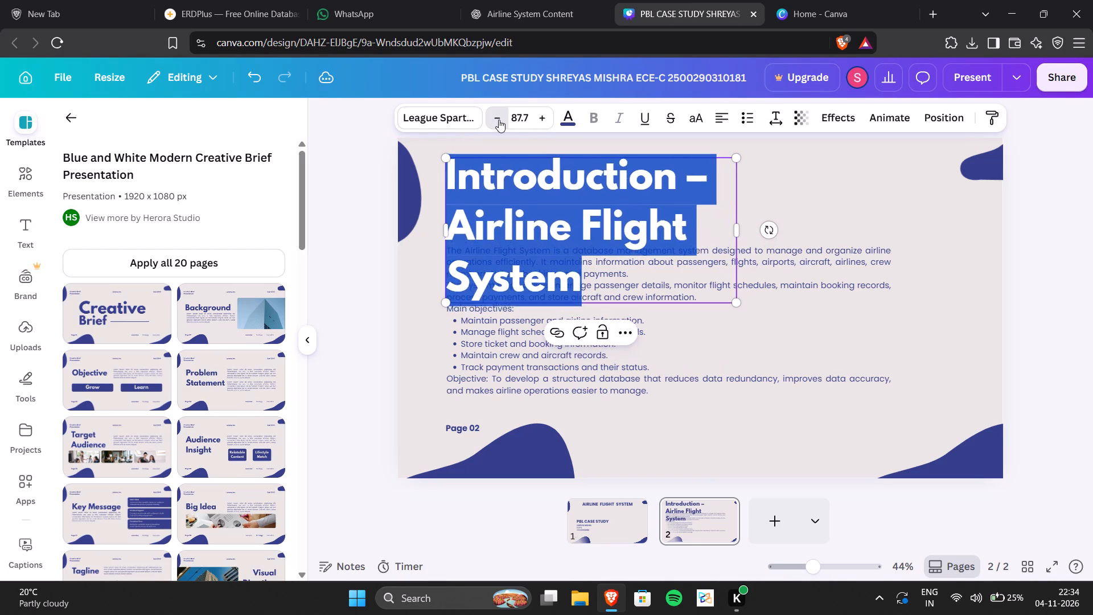
{"action": "triple_click", "coordinate": [499, 120]}
{"action": "triple_click", "coordinate": [499, 120]}
{"action": "triple_click", "coordinate": [499, 120]}
{"action": "triple_click", "coordinate": [499, 120]}
{"action": "triple_click", "coordinate": [499, 120]}
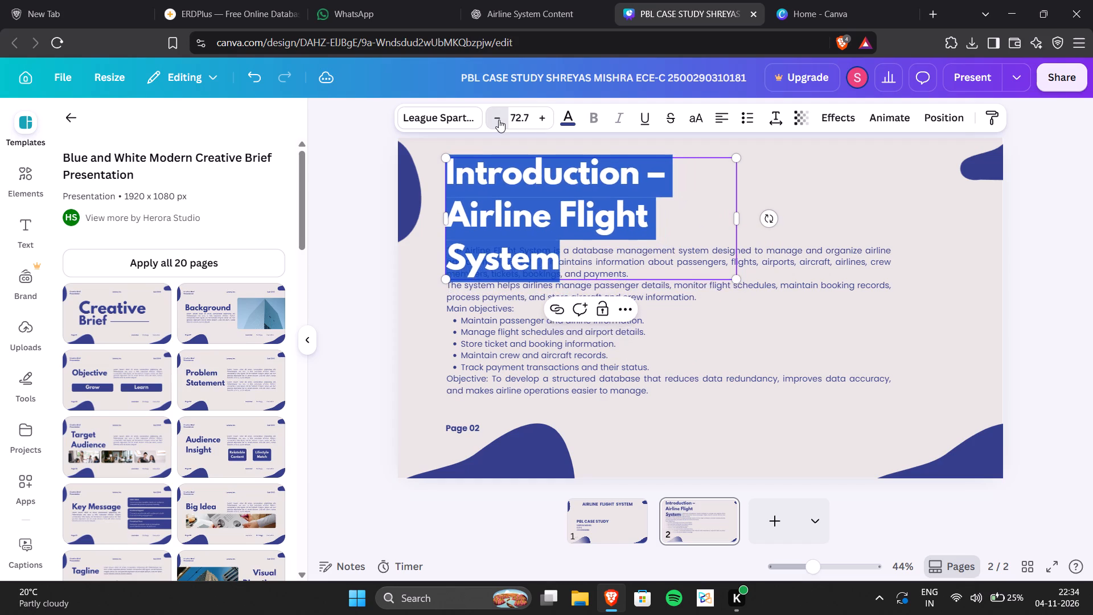
{"action": "triple_click", "coordinate": [499, 120]}
{"action": "triple_click", "coordinate": [499, 120]}
{"action": "left_click", "coordinate": [499, 120]}
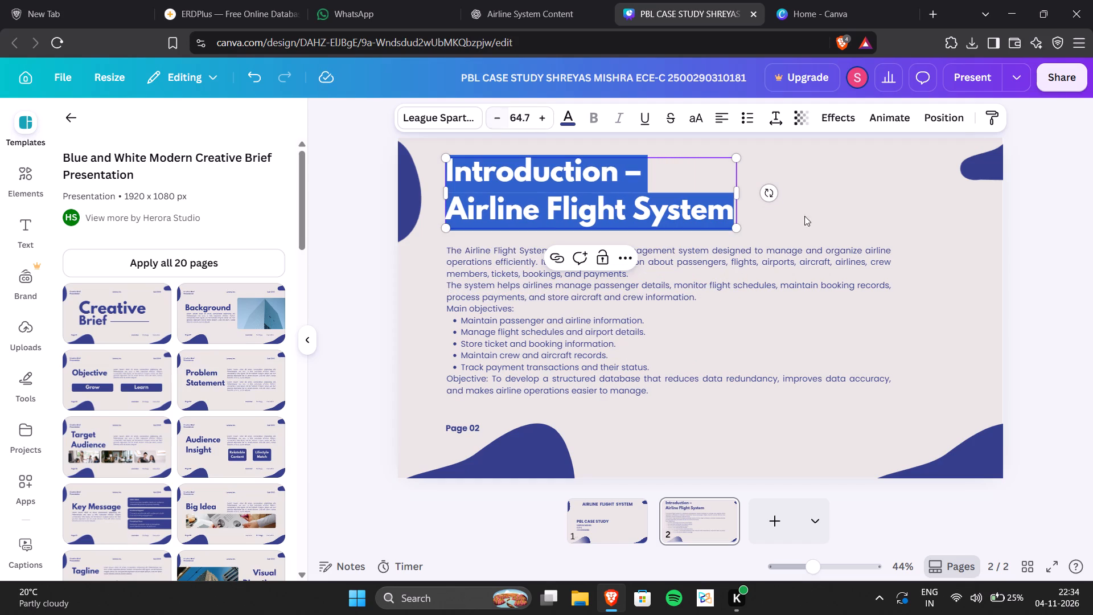
Move the Introduction heading slightly up on page 2, keeping its left edge aligned with the body text.
{"action": "left_click_drag", "start_coordinate": [736, 196], "coordinate": [734, 184]}
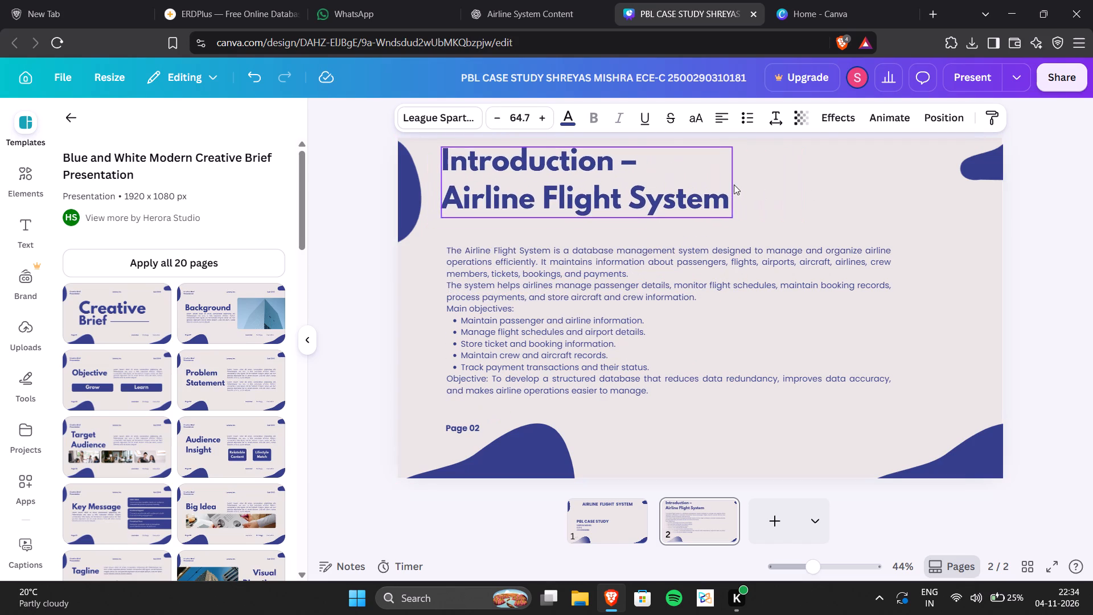
{"action": "left_click_drag", "start_coordinate": [734, 184], "coordinate": [736, 184]}
{"action": "left_click", "coordinate": [815, 176]}
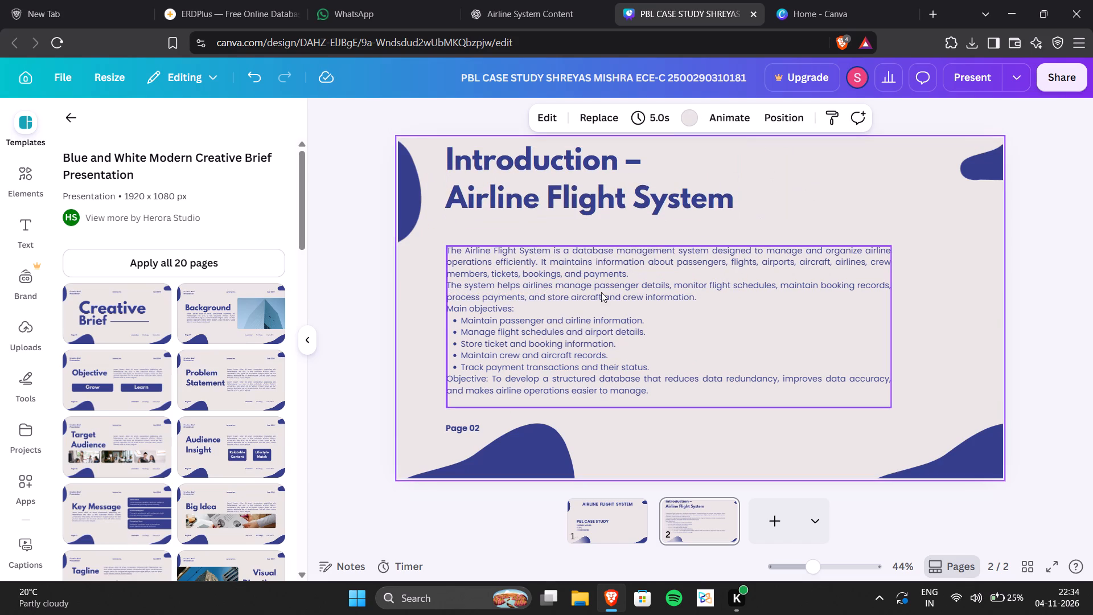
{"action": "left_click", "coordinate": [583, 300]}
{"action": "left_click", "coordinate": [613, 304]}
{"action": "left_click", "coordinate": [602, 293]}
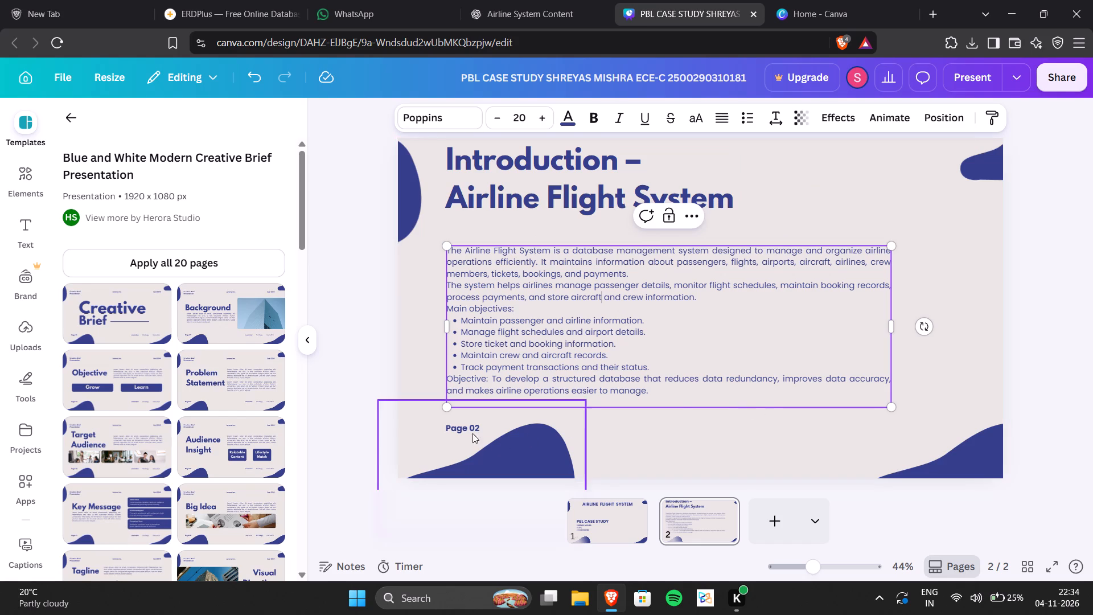
Move the Page 02 label closer to the lower-left corner of the slide.
{"action": "left_click_drag", "start_coordinate": [471, 429], "coordinate": [429, 446]}
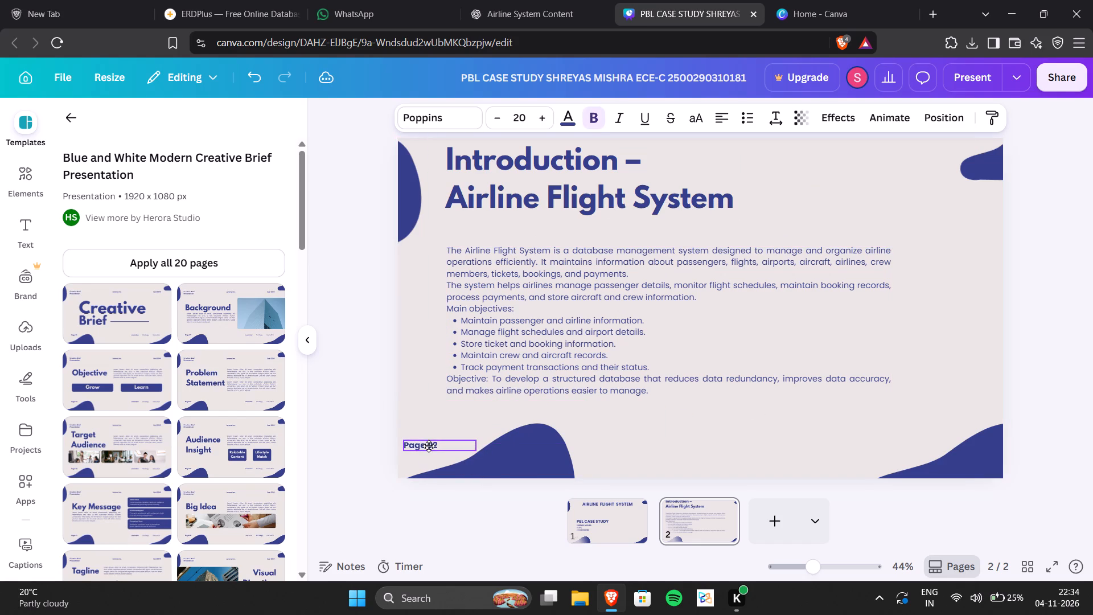
{"action": "left_click_drag", "start_coordinate": [429, 446], "coordinate": [428, 450]}
Delete the two blue blob shapes from the bottom corners of page 2.
{"action": "left_click", "coordinate": [550, 461]}
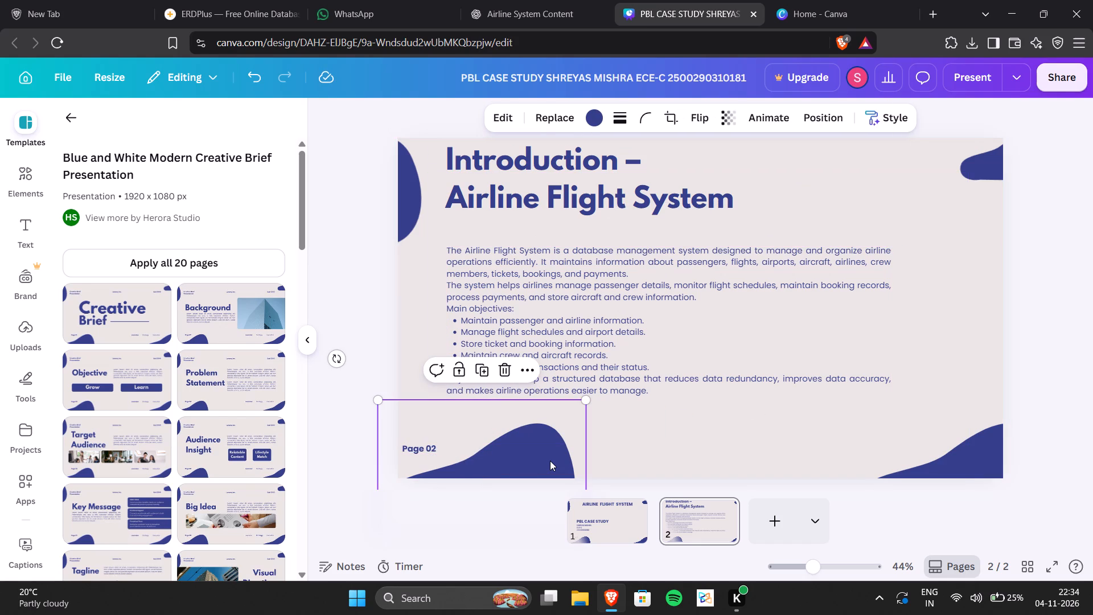
{"action": "key", "text": "Delete"}
{"action": "left_click", "coordinate": [947, 478]}
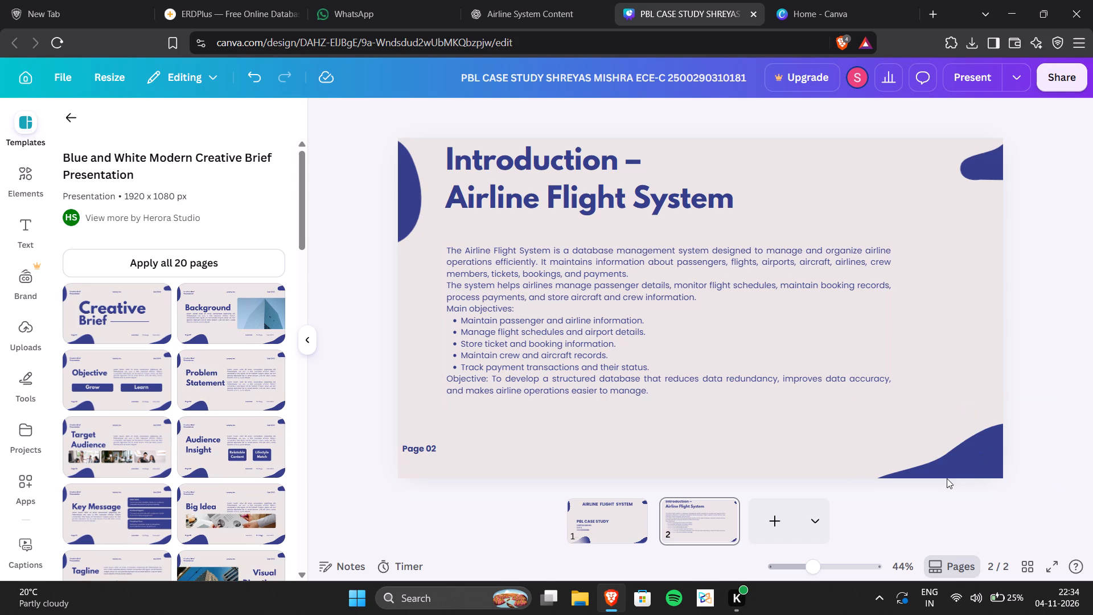
{"action": "left_click", "coordinate": [954, 469]}
{"action": "key", "text": "Delete"}
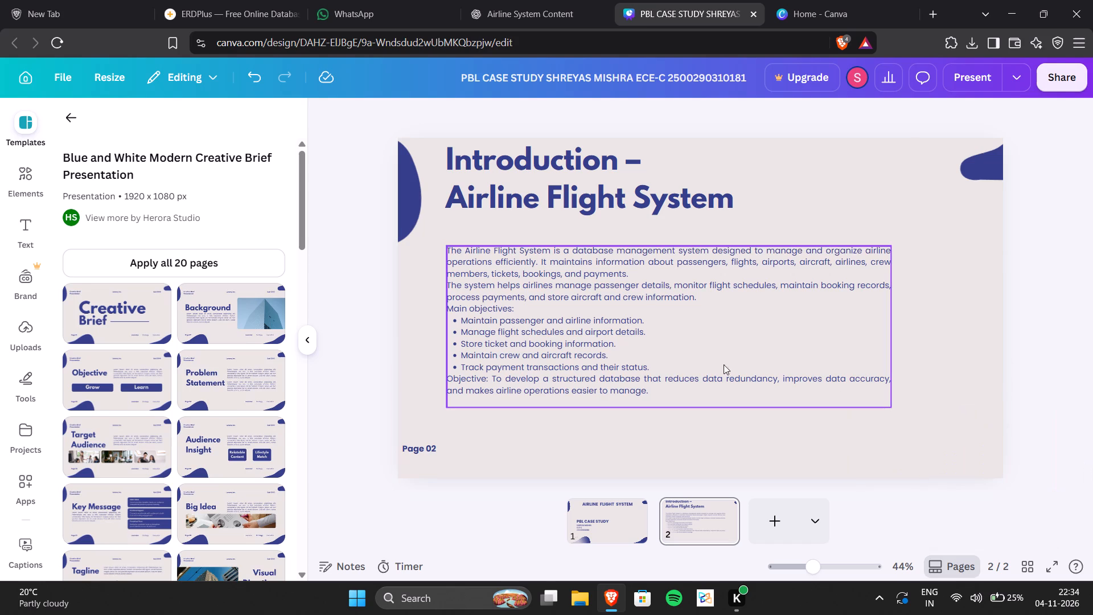
Enlarge the body text box to span nearly the full slide width, shifting it toward the left slide edge.
{"action": "left_click", "coordinate": [844, 359]}
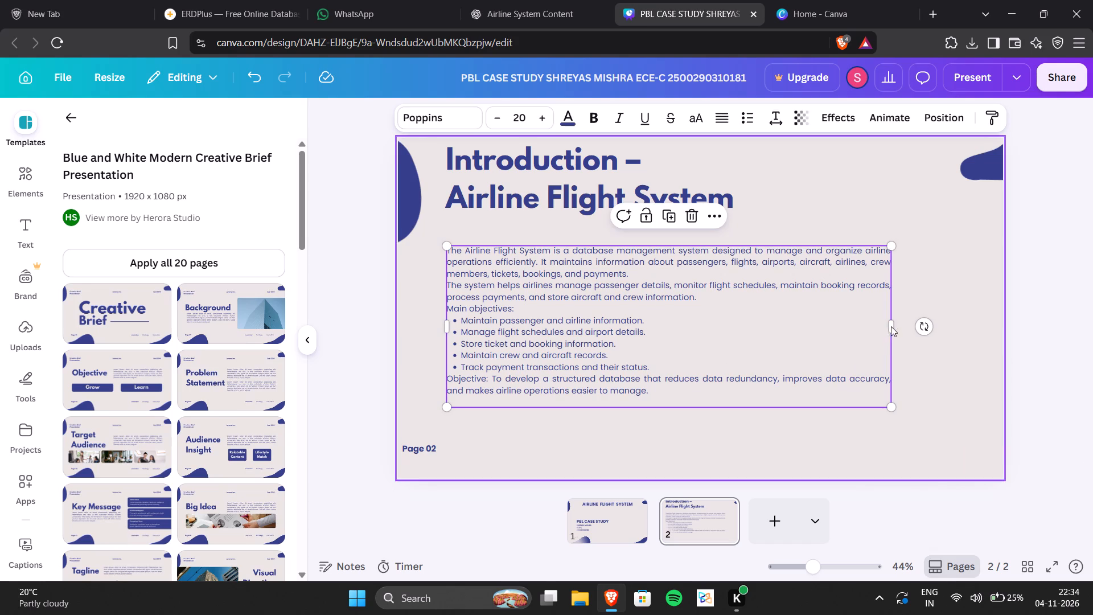
{"action": "double_click", "coordinate": [891, 325]}
{"action": "left_click_drag", "start_coordinate": [891, 325], "coordinate": [902, 323]}
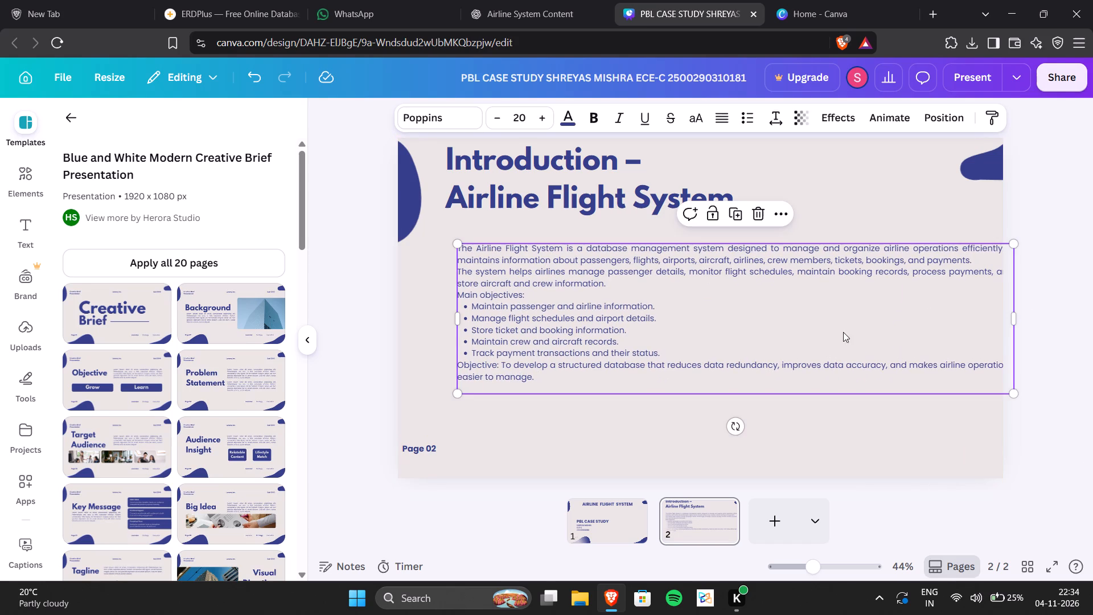
{"action": "left_click_drag", "start_coordinate": [848, 327], "coordinate": [802, 330]}
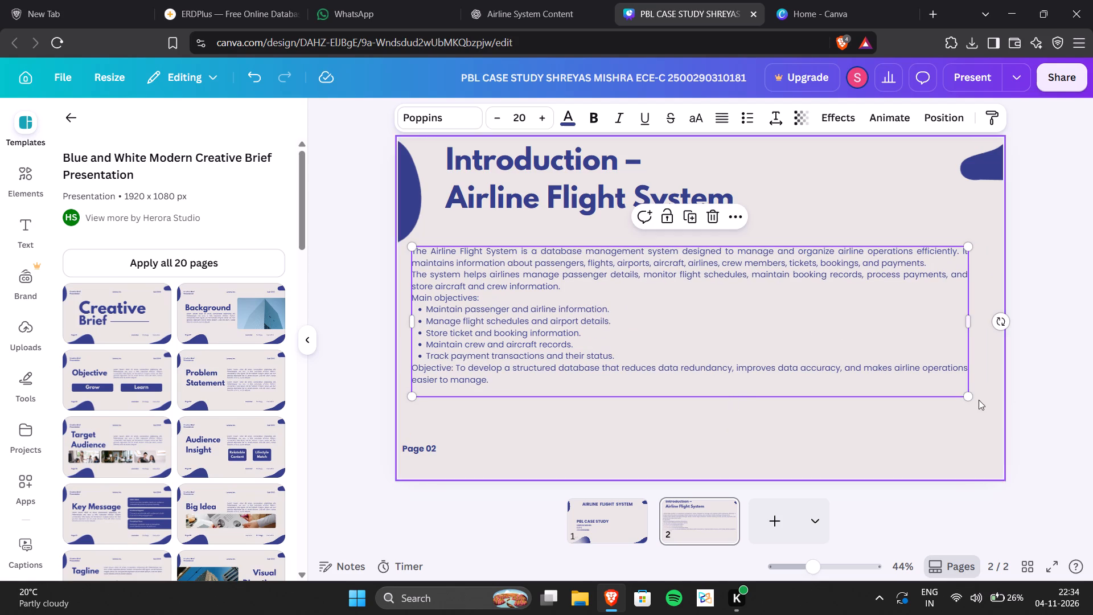
{"action": "left_click_drag", "start_coordinate": [966, 395], "coordinate": [977, 424]}
Increase the font size of all the body text on page 2 to 27.6.
{"action": "left_click", "coordinate": [680, 284]}
{"action": "left_click", "coordinate": [656, 267]}
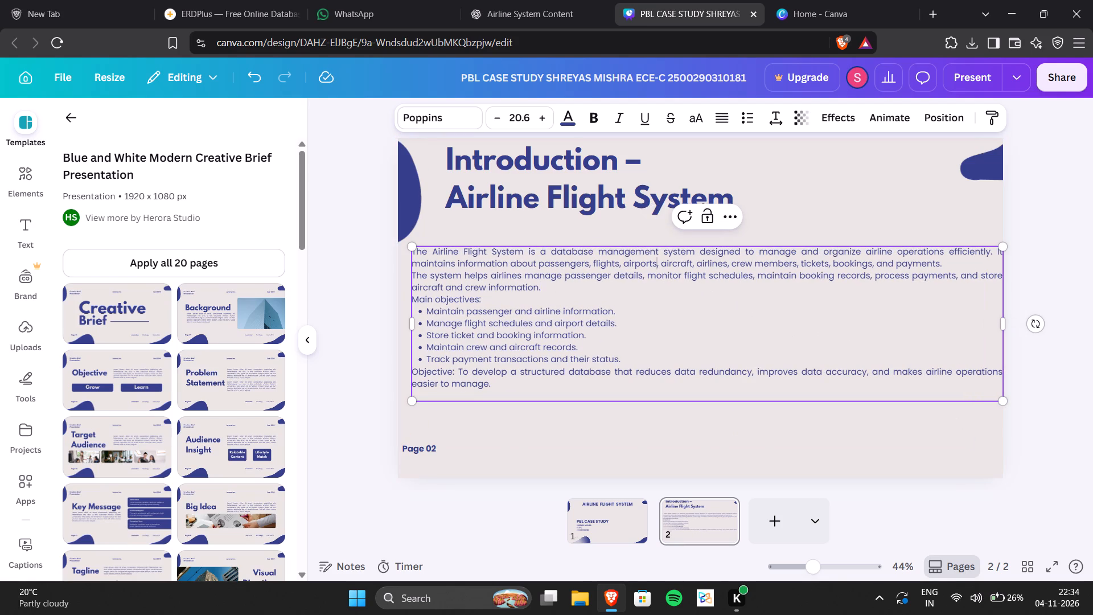
{"action": "key", "text": "ctrl+a"}
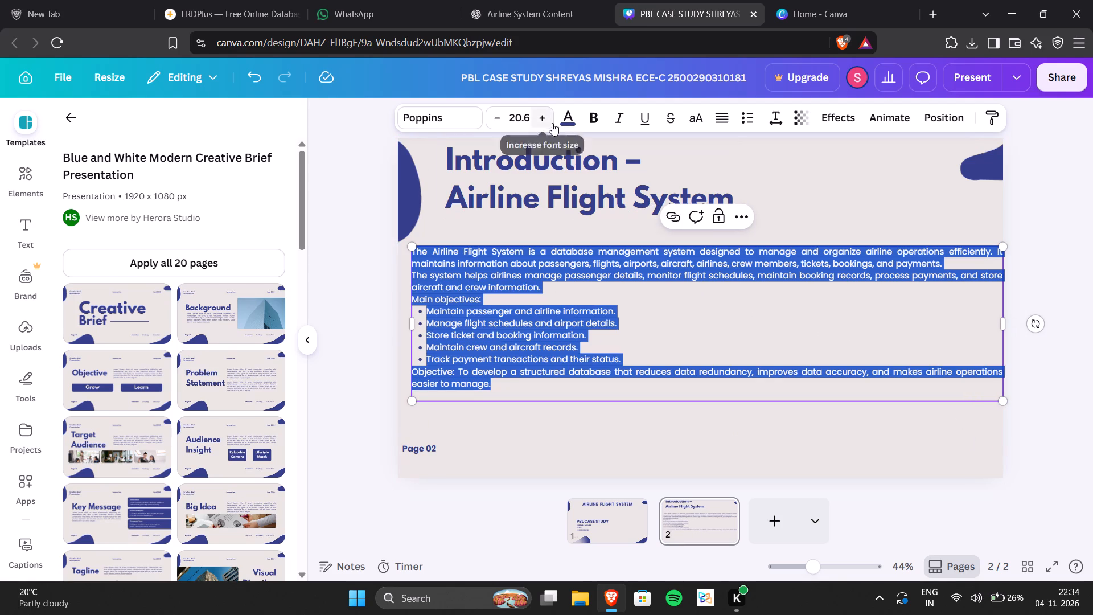
{"action": "triple_click", "coordinate": [552, 123]}
{"action": "double_click", "coordinate": [552, 123]}
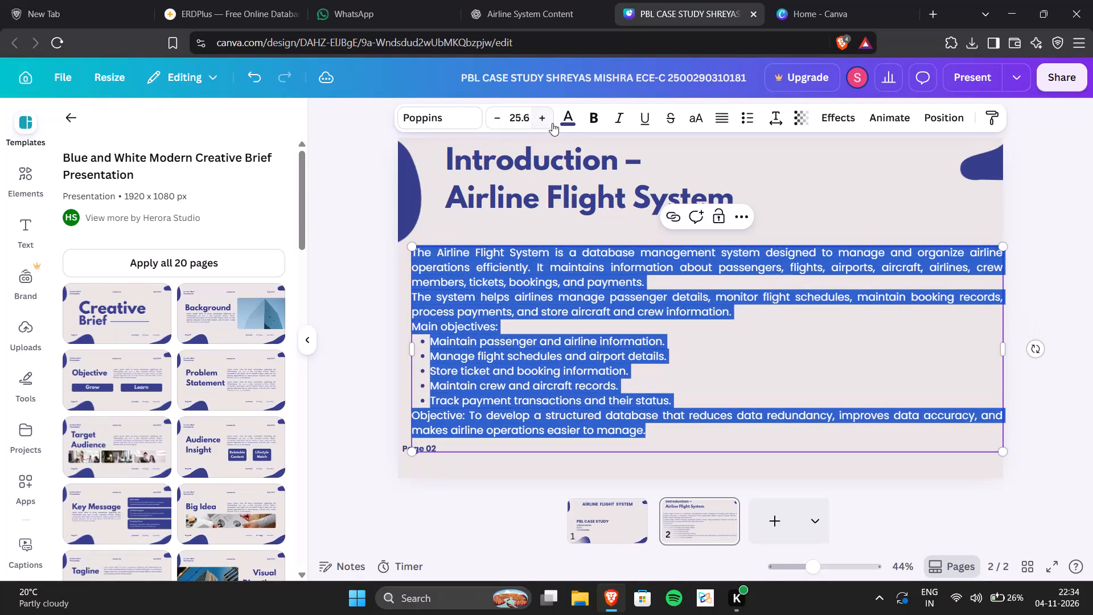
{"action": "left_click", "coordinate": [552, 123]}
{"action": "left_click", "coordinate": [552, 123]}
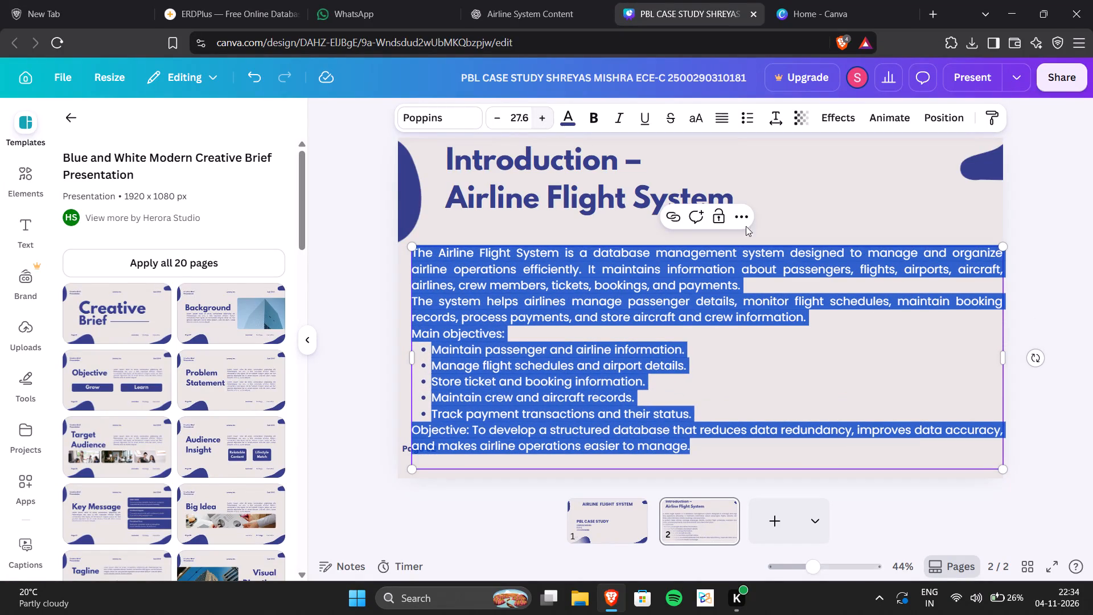
Nudge page 2's body text box slightly up and toward the slide's left edge.
{"action": "left_click", "coordinate": [1030, 261]}
{"action": "left_click_drag", "start_coordinate": [884, 382], "coordinate": [877, 376]}
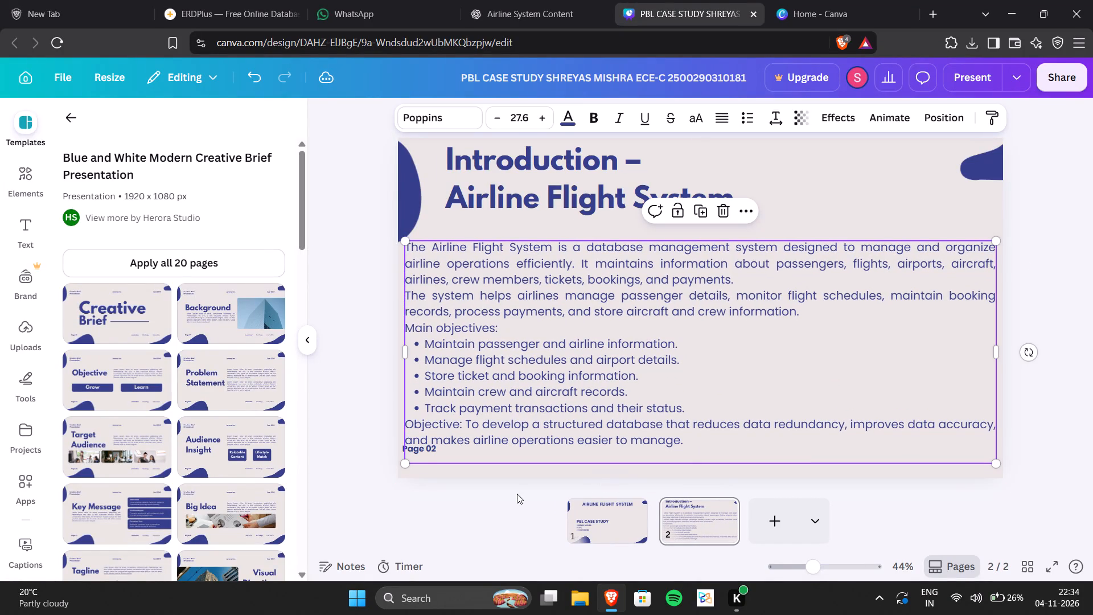
{"action": "left_click", "coordinate": [517, 494]}
{"action": "left_click", "coordinate": [417, 508]}
{"action": "left_click", "coordinate": [356, 440]}
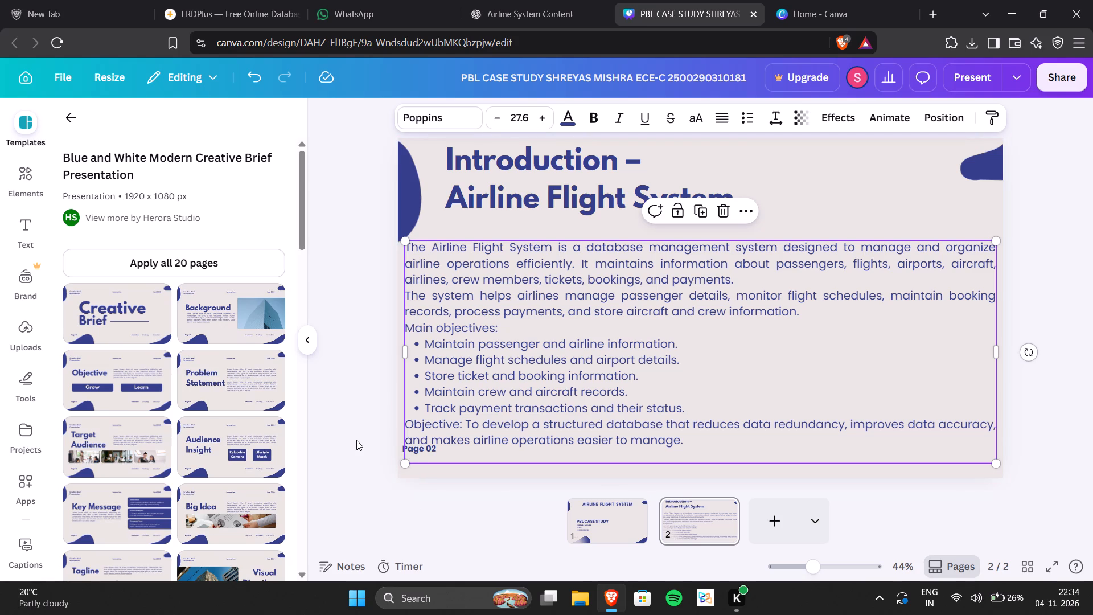
Move the Page 02 label down into page 2's bottom-left corner, shifting the body text box up out of its way first.
{"action": "left_click", "coordinate": [414, 449]}
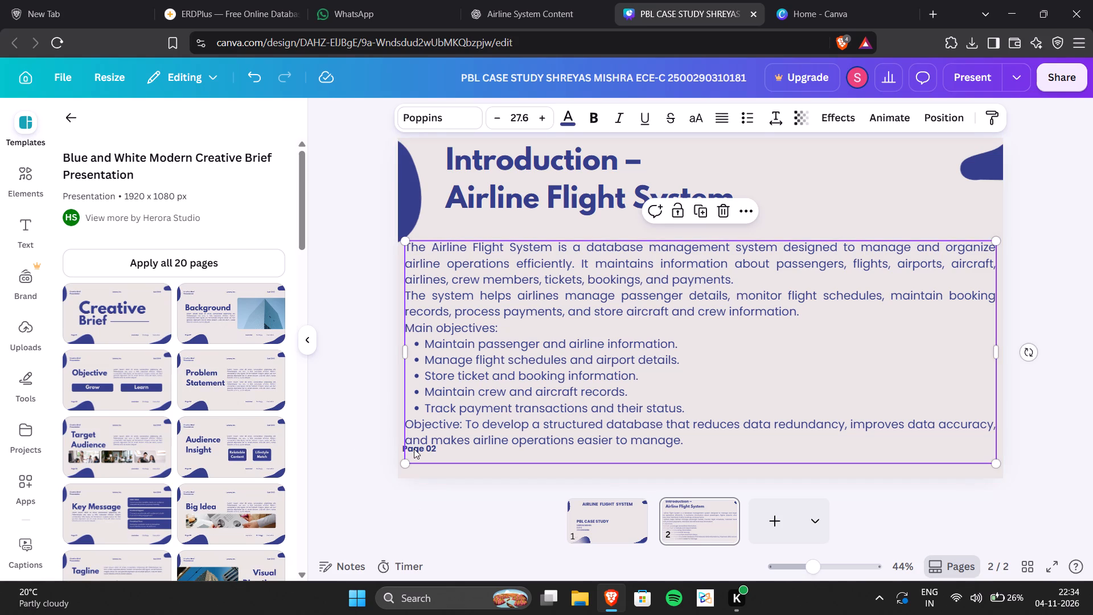
{"action": "double_click", "coordinate": [414, 449]}
{"action": "left_click", "coordinate": [437, 497]}
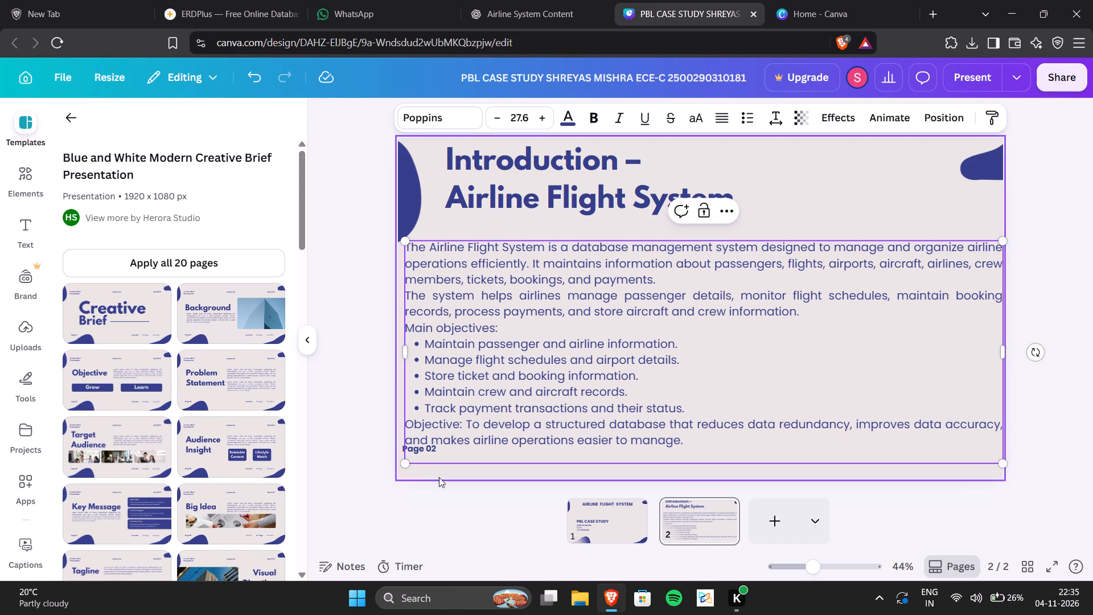
{"action": "double_click", "coordinate": [762, 367]}
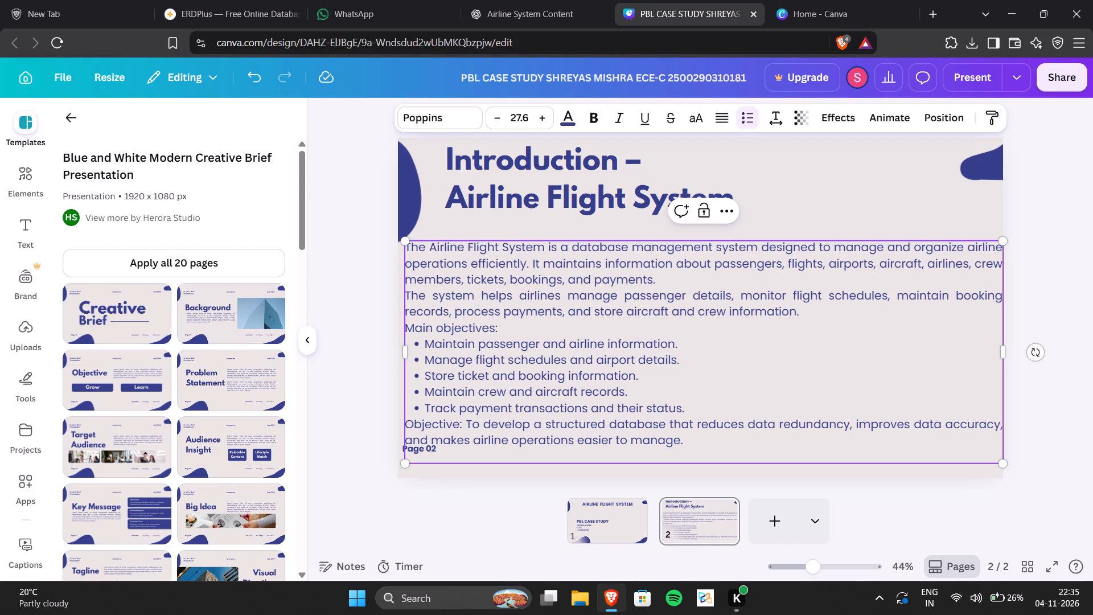
{"action": "left_click", "coordinate": [1024, 417]}
{"action": "left_click", "coordinate": [891, 380]}
{"action": "left_click_drag", "start_coordinate": [891, 380], "coordinate": [890, 349]}
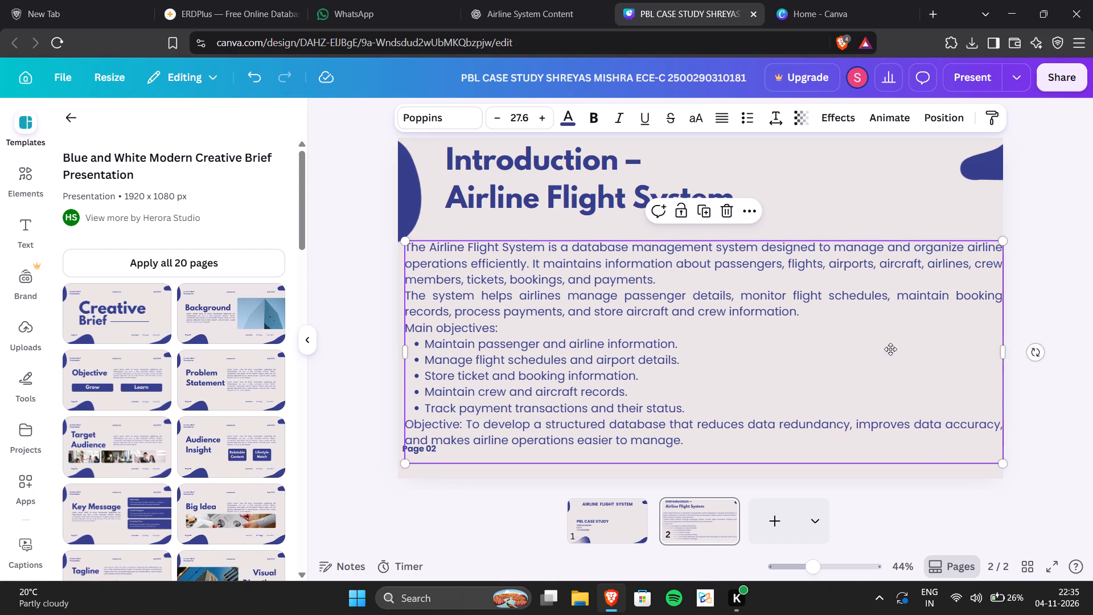
{"action": "left_click_drag", "start_coordinate": [890, 349], "coordinate": [899, 315]}
{"action": "left_click_drag", "start_coordinate": [430, 448], "coordinate": [429, 458]}
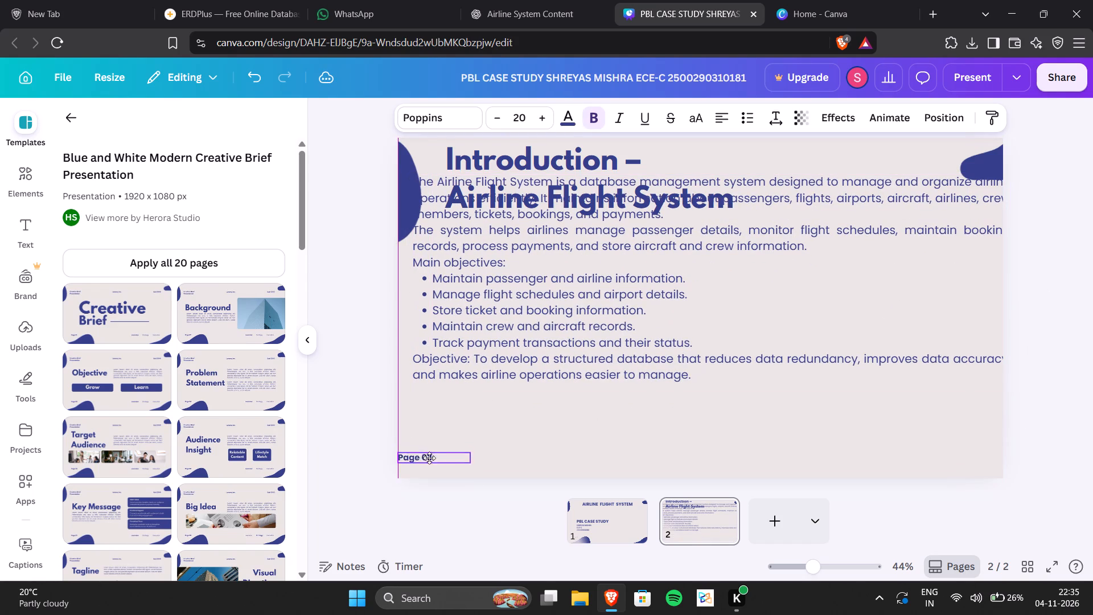
{"action": "left_click_drag", "start_coordinate": [429, 458], "coordinate": [428, 468]}
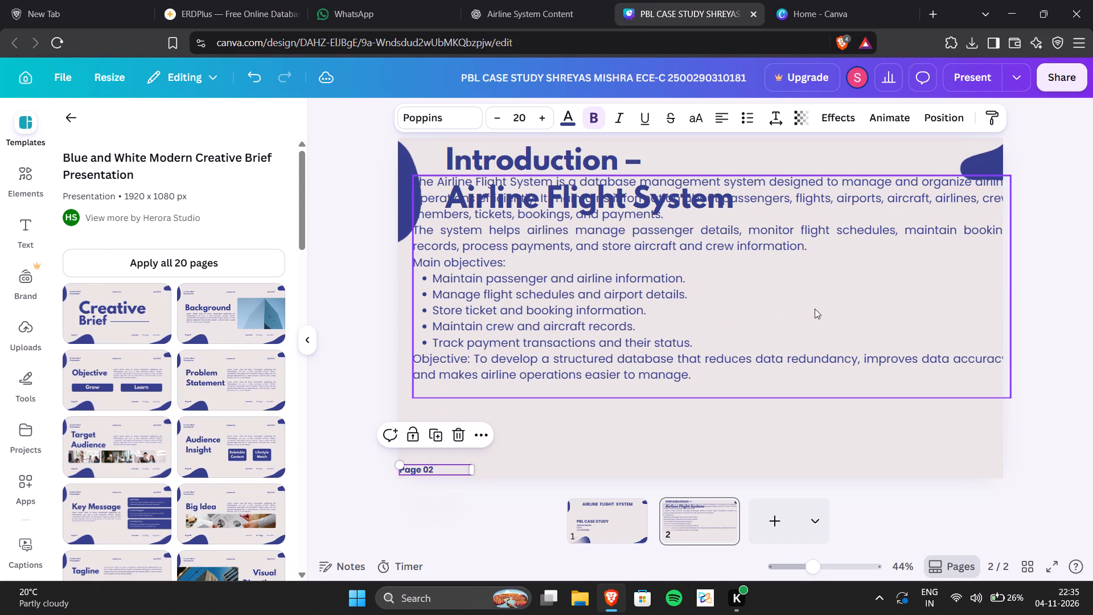
{"action": "left_click", "coordinate": [815, 309]}
{"action": "left_click_drag", "start_coordinate": [815, 309], "coordinate": [811, 365]}
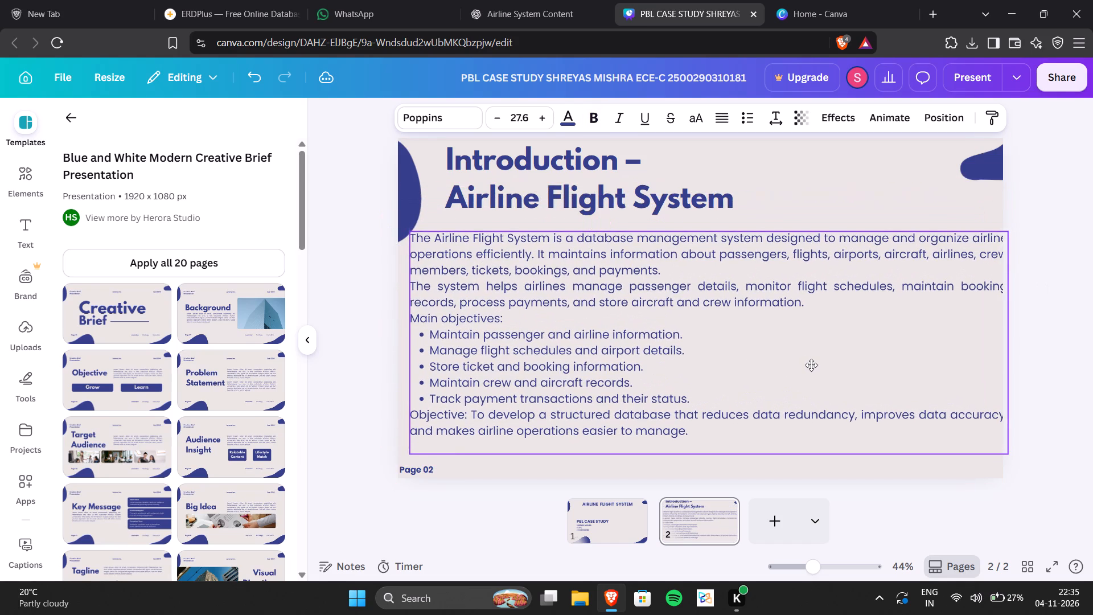
{"action": "left_click_drag", "start_coordinate": [811, 365], "coordinate": [806, 371]}
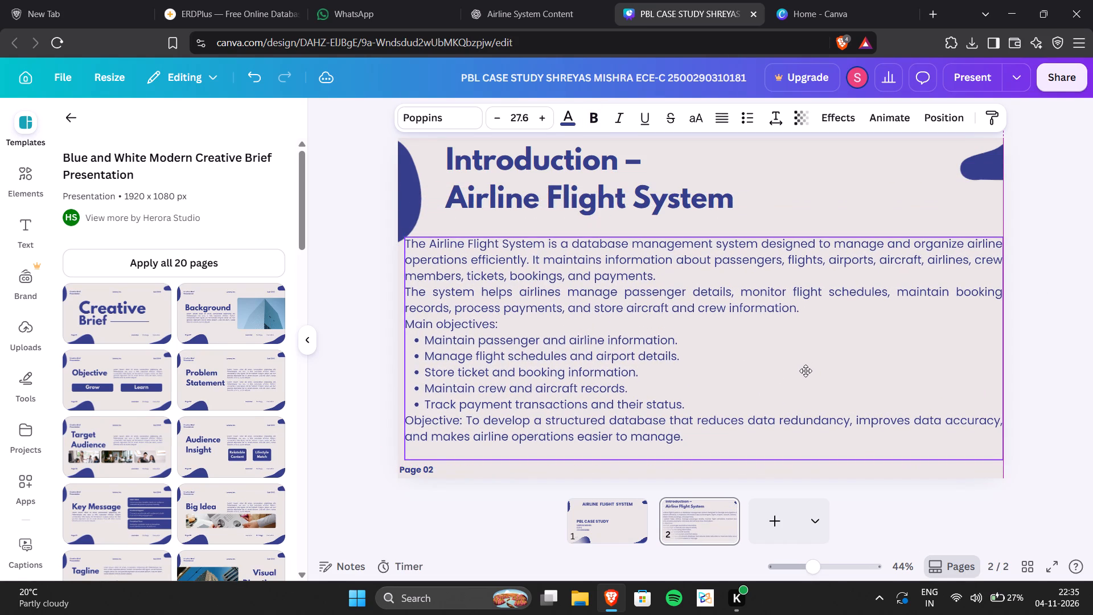
{"action": "left_click_drag", "start_coordinate": [806, 371], "coordinate": [803, 372]}
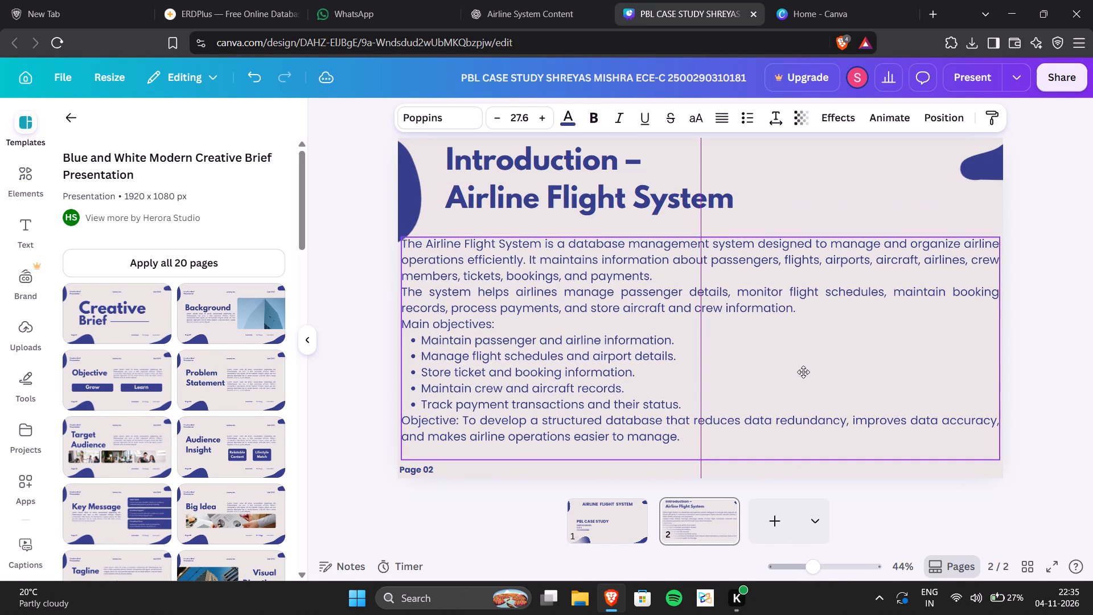
{"action": "left_click_drag", "start_coordinate": [803, 372], "coordinate": [807, 376]}
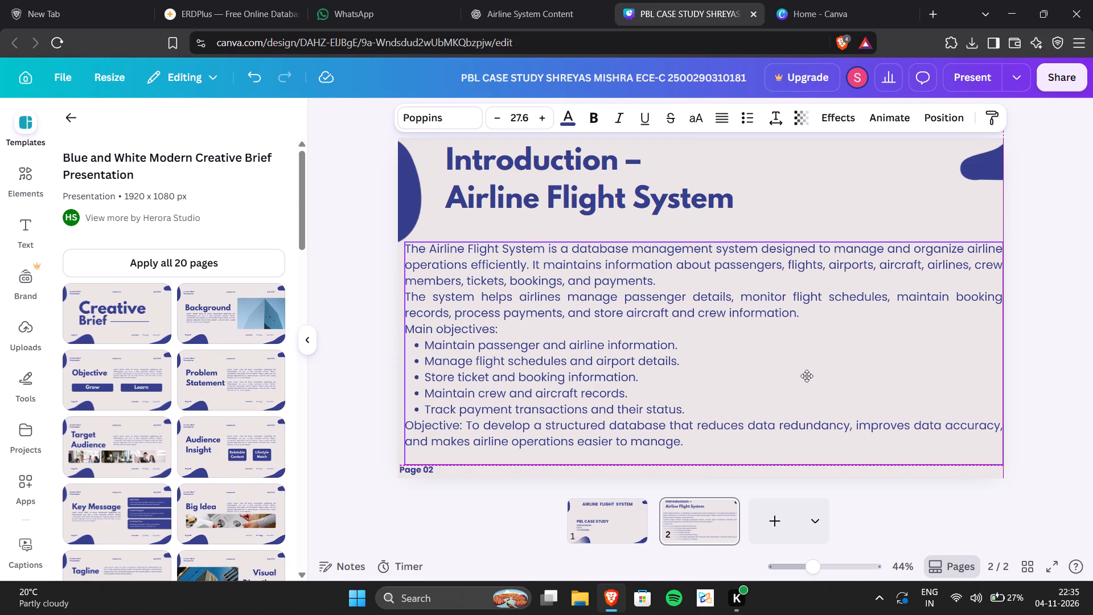
{"action": "left_click_drag", "start_coordinate": [807, 376], "coordinate": [806, 380]}
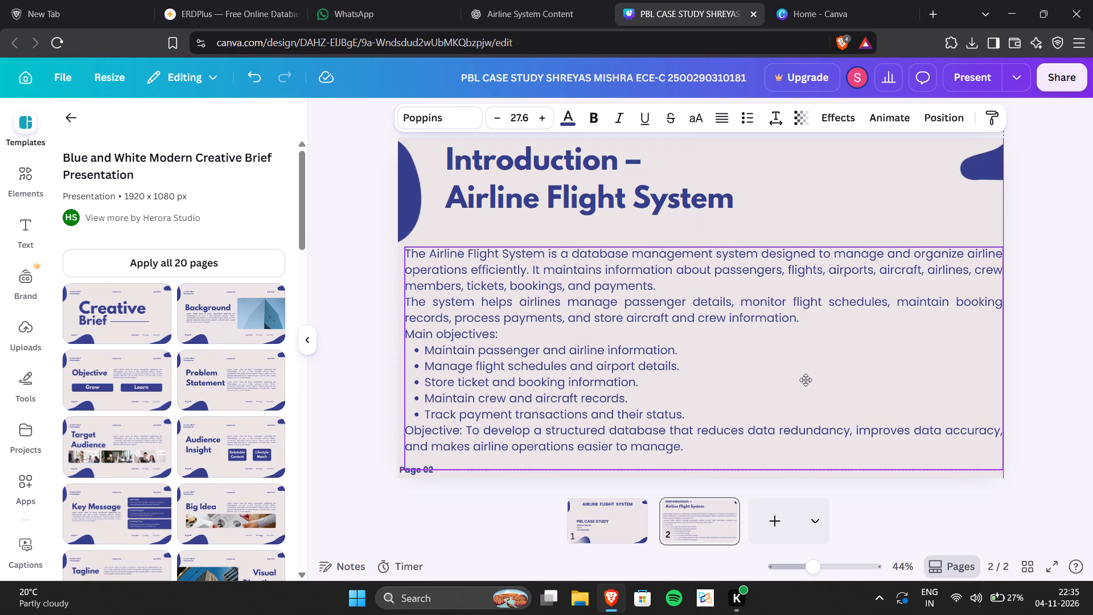
{"action": "left_click_drag", "start_coordinate": [806, 380], "coordinate": [803, 376]}
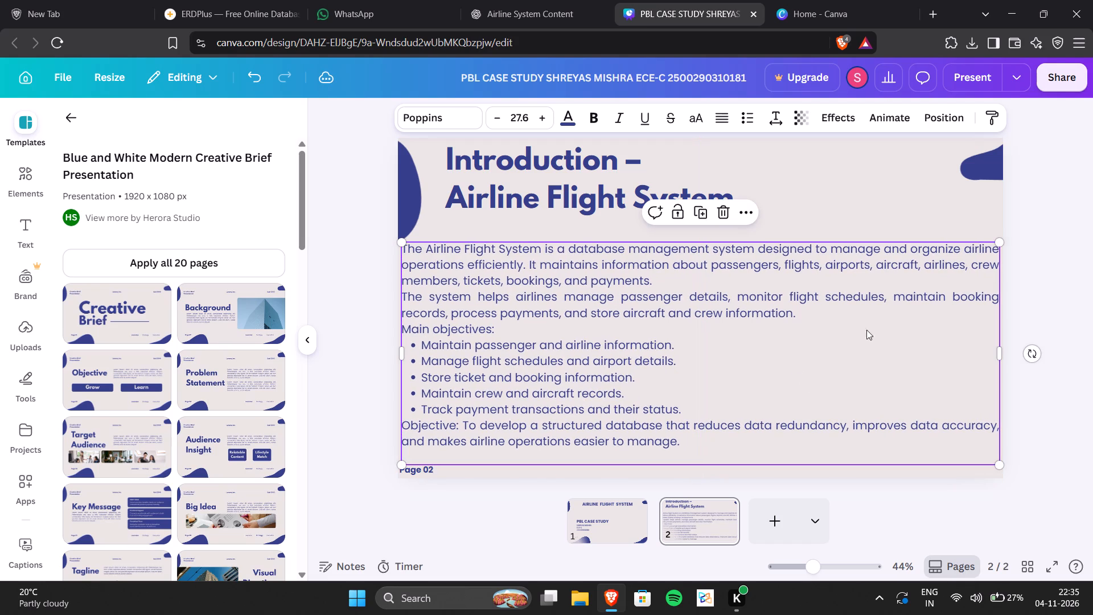
{"action": "left_click", "coordinate": [1006, 263]}
{"action": "left_click", "coordinate": [1066, 251]}
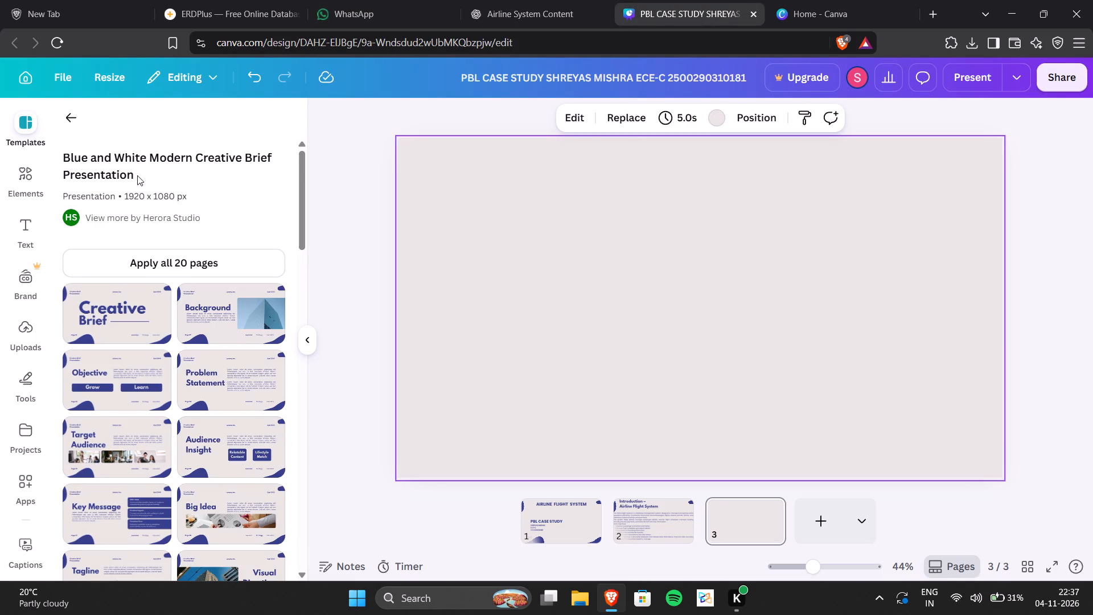
{"action": "left_click", "coordinate": [28, 228]}
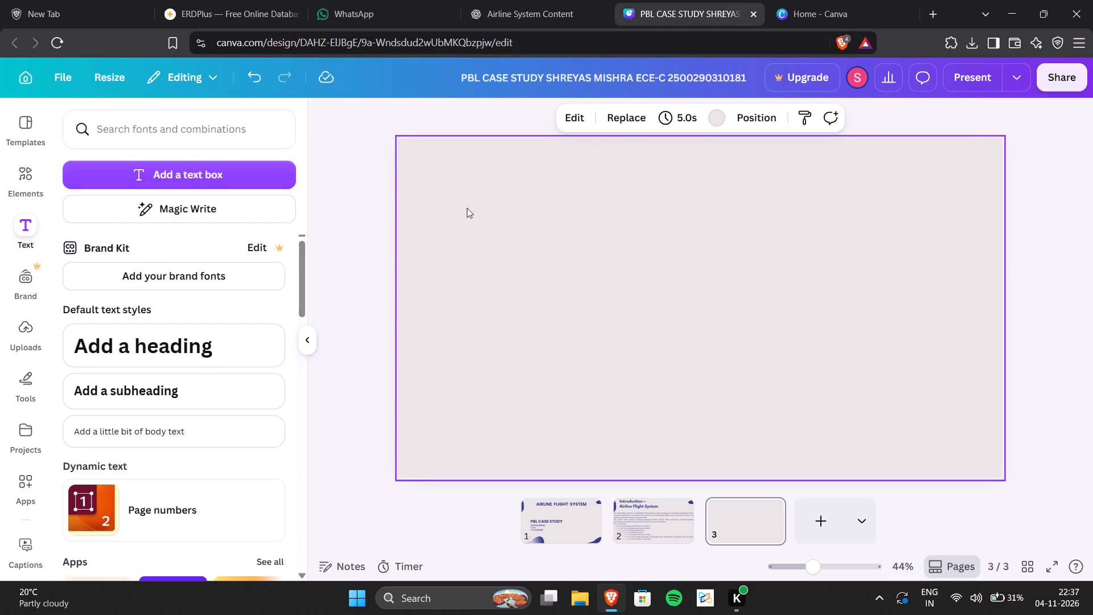
{"action": "left_click", "coordinate": [217, 172]}
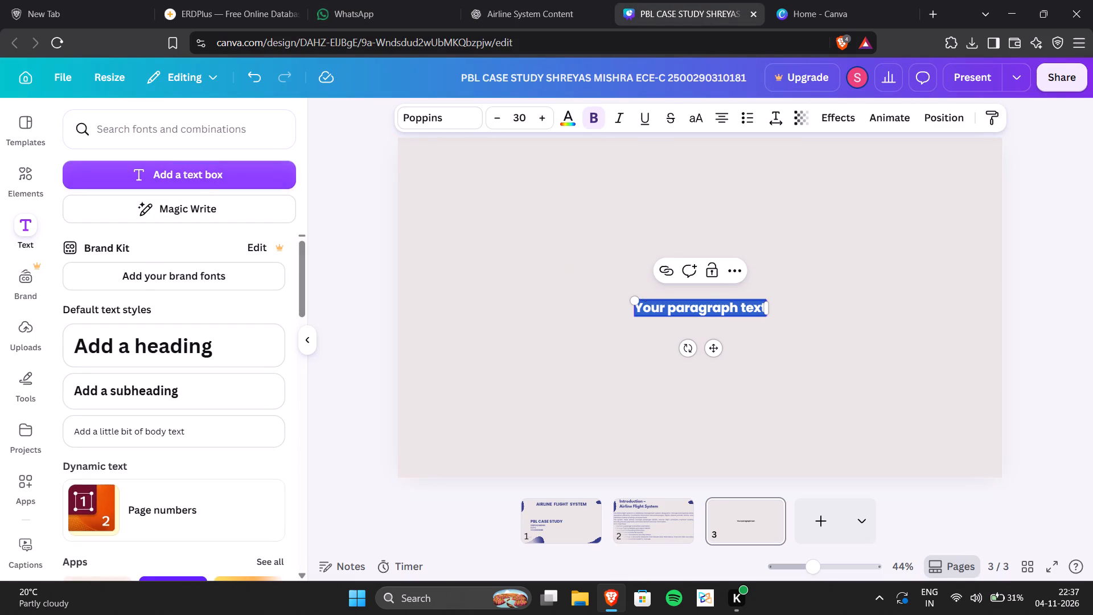
{"action": "left_click", "coordinate": [679, 310]}
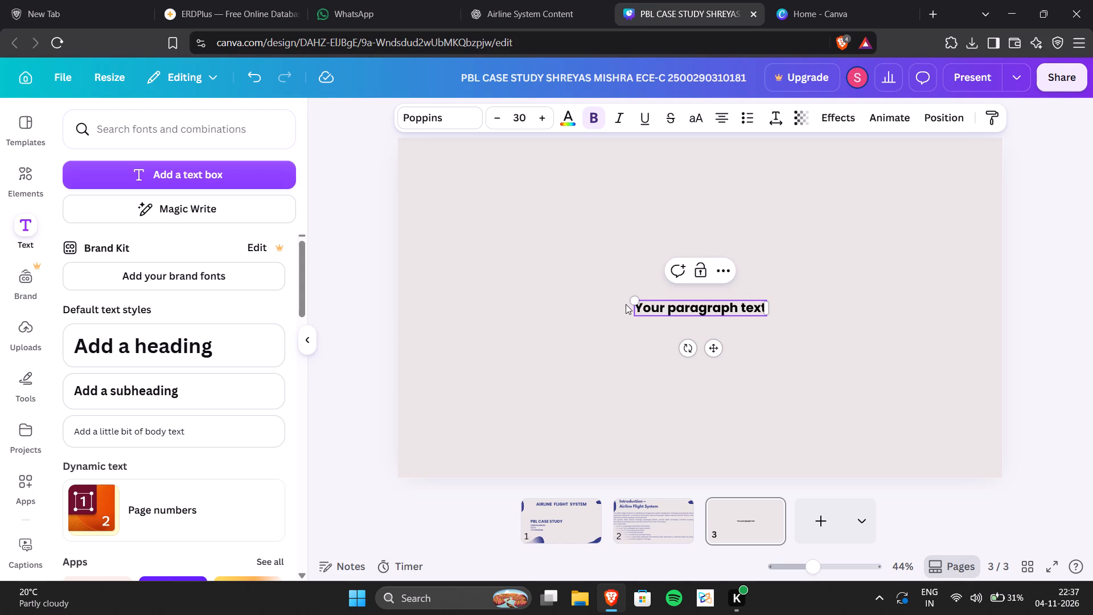
{"action": "left_click_drag", "start_coordinate": [638, 300], "coordinate": [460, 149]}
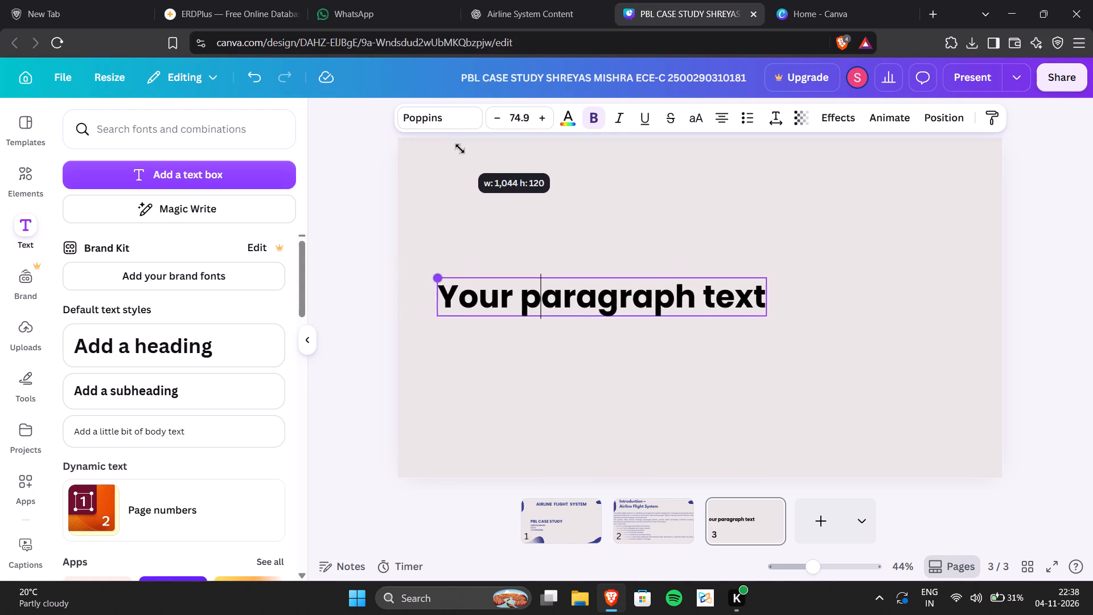
{"action": "left_click_drag", "start_coordinate": [460, 149], "coordinate": [566, 175]}
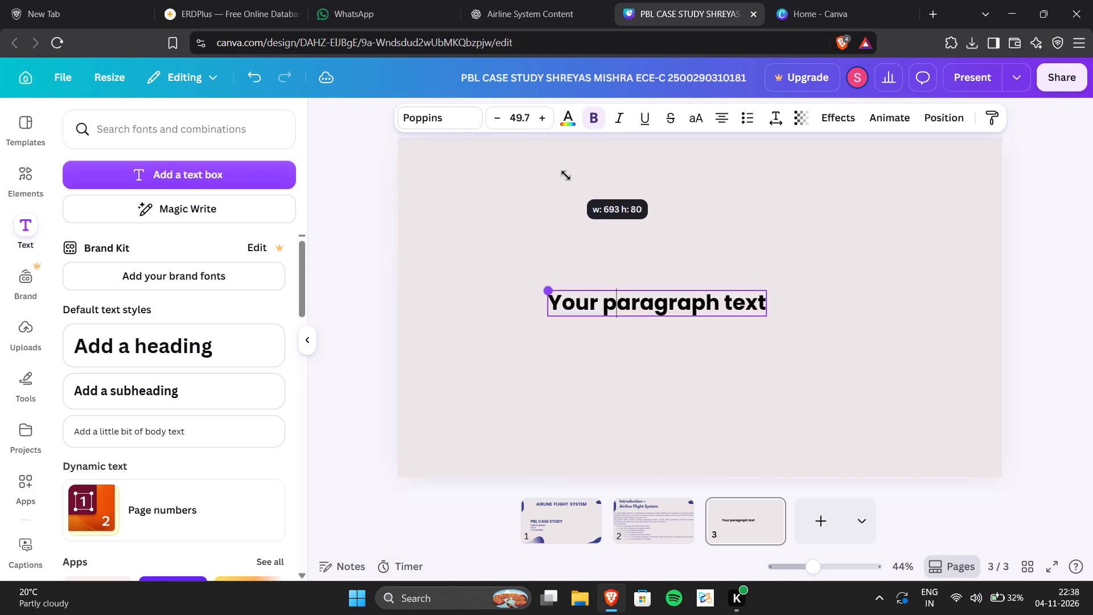
{"action": "left_click_drag", "start_coordinate": [566, 175], "coordinate": [577, 184]}
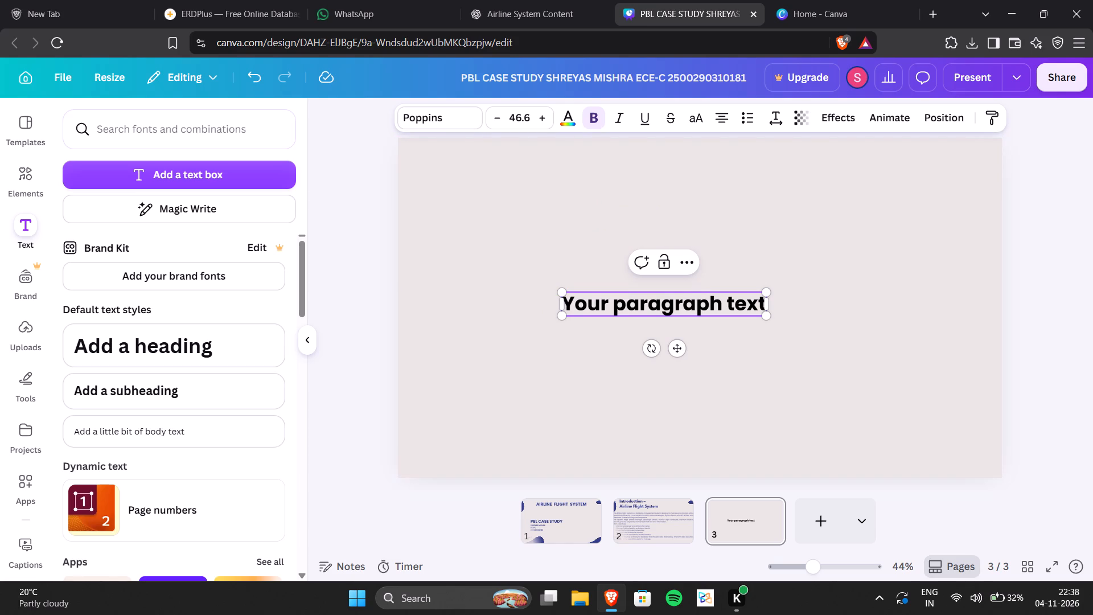
Replace all the placeholder text in page 3's text box with the copied relational schema.
{"action": "key", "text": "ctrl+v"}
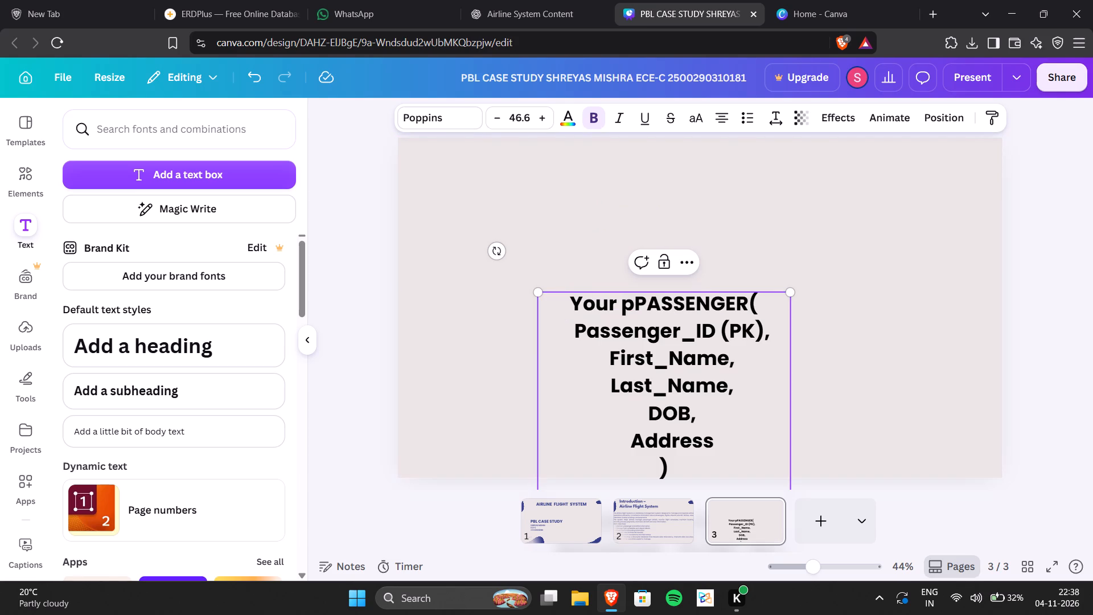
{"action": "key", "text": "ctrl+z"}
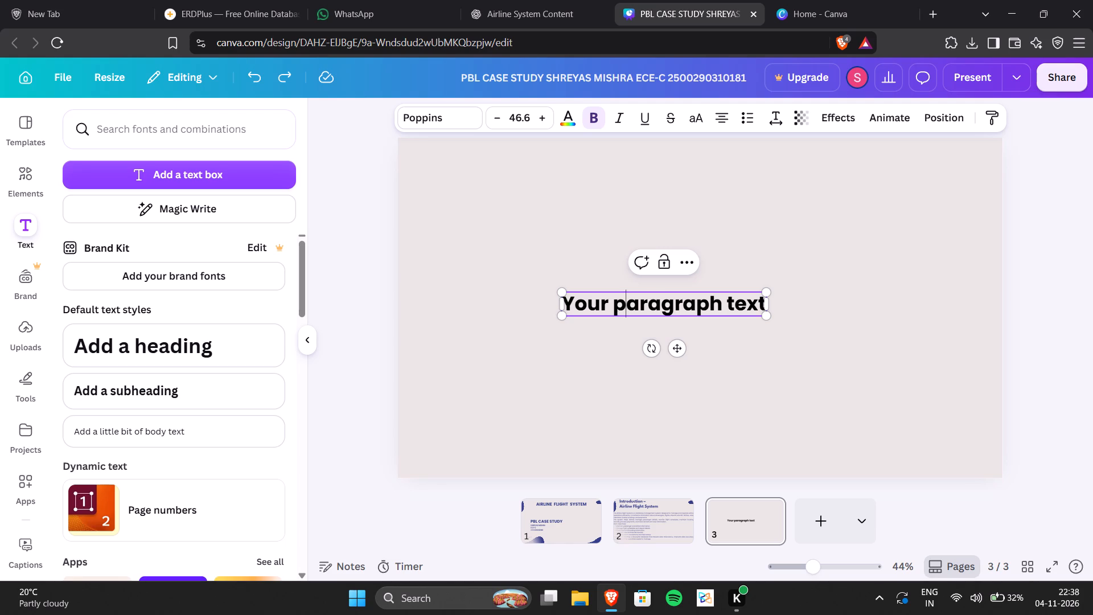
{"action": "key", "text": "ctrl+a"}
{"action": "key", "text": "BackSpace"}
{"action": "key", "text": "ctrl+v"}
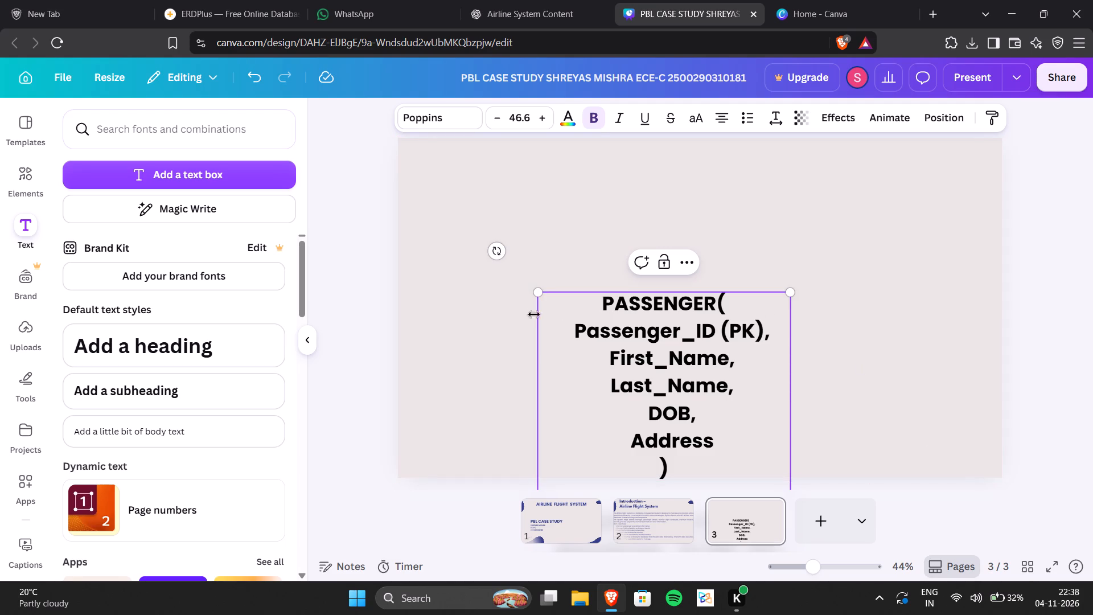
Move the schema text box up to near the upper-left corner of page 3.
{"action": "left_click_drag", "start_coordinate": [554, 293], "coordinate": [540, 293]}
{"action": "left_click_drag", "start_coordinate": [552, 290], "coordinate": [457, 161]}
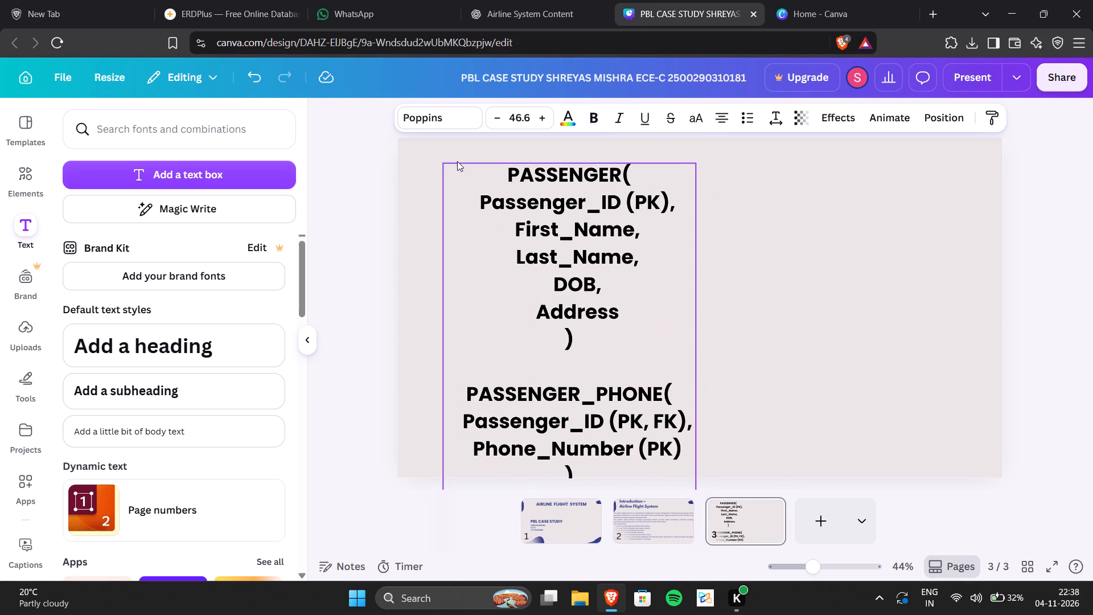
{"action": "left_click_drag", "start_coordinate": [457, 161], "coordinate": [449, 149]}
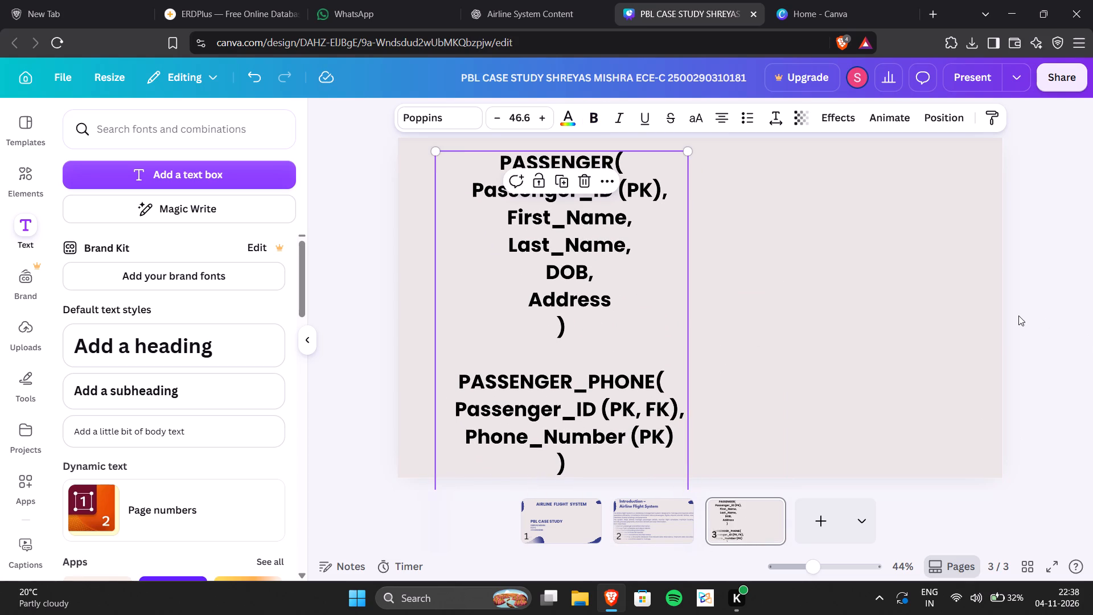
{"action": "left_click", "coordinate": [1018, 315]}
{"action": "left_click", "coordinate": [667, 456]}
Reduce the font size of all the relational schema text on page 3 to 2.6.
{"action": "left_click", "coordinate": [560, 244]}
{"action": "key", "text": "ctrl+a"}
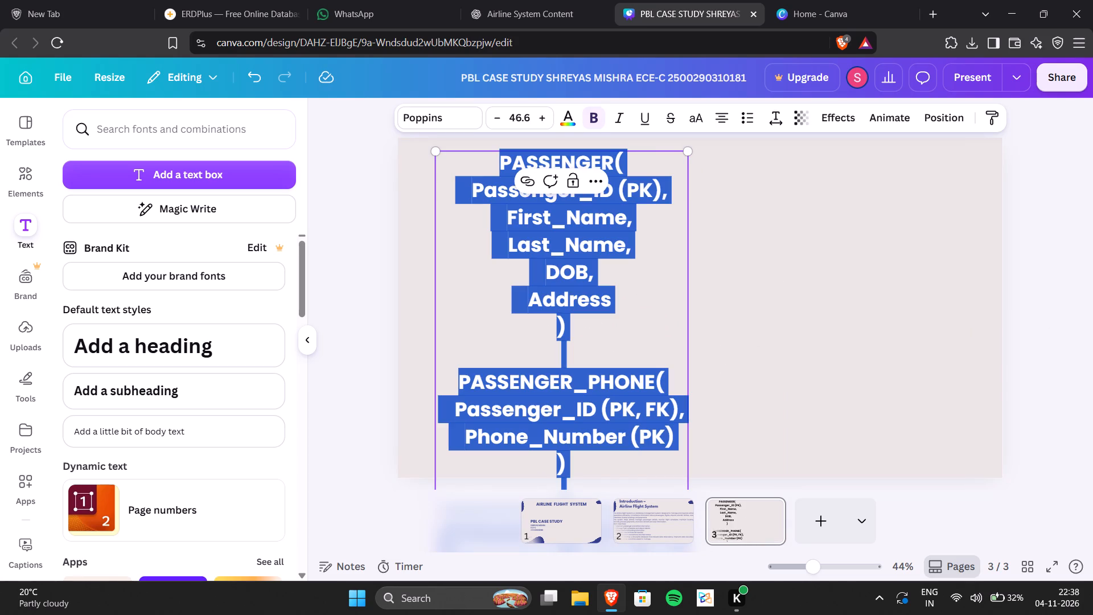
{"action": "triple_click", "coordinate": [499, 119]}
{"action": "triple_click", "coordinate": [499, 119]}
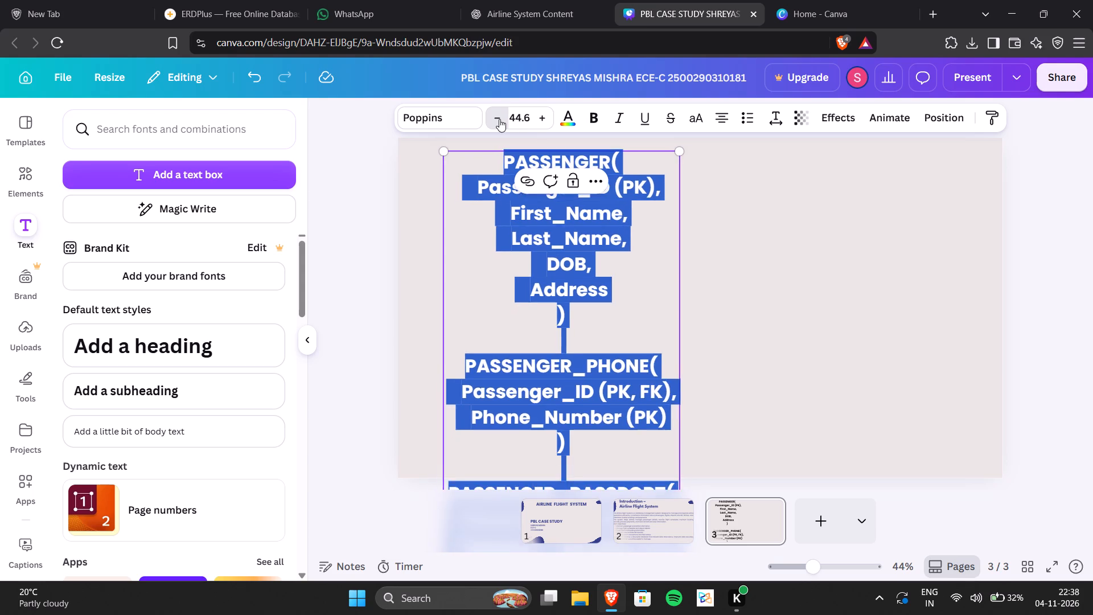
{"action": "triple_click", "coordinate": [499, 119]}
{"action": "triple_click", "coordinate": [499, 119]}
{"action": "triple_click", "coordinate": [499, 119]}
{"action": "triple_click", "coordinate": [499, 119]}
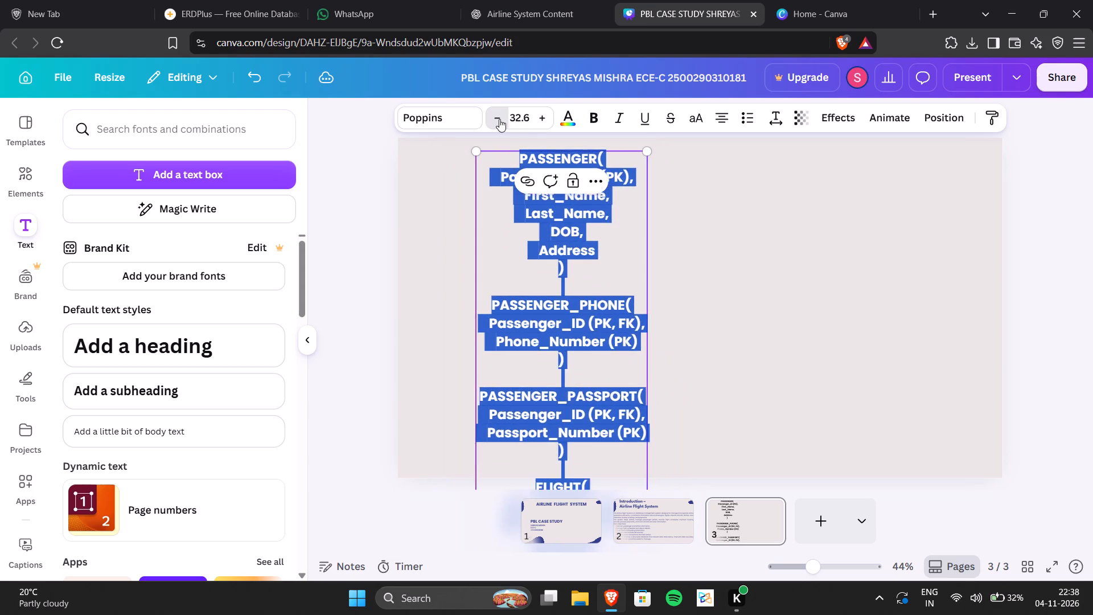
{"action": "triple_click", "coordinate": [499, 119]}
{"action": "double_click", "coordinate": [499, 119]}
{"action": "triple_click", "coordinate": [499, 121]}
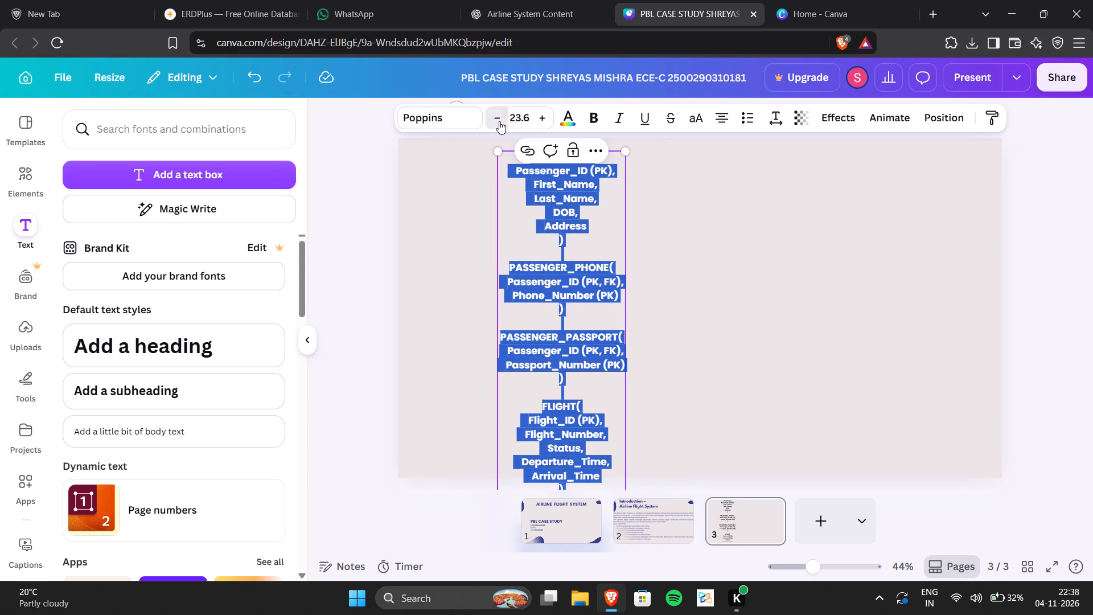
{"action": "triple_click", "coordinate": [499, 121]}
{"action": "triple_click", "coordinate": [499, 121]}
{"action": "triple_click", "coordinate": [499, 121]}
{"action": "triple_click", "coordinate": [499, 121]}
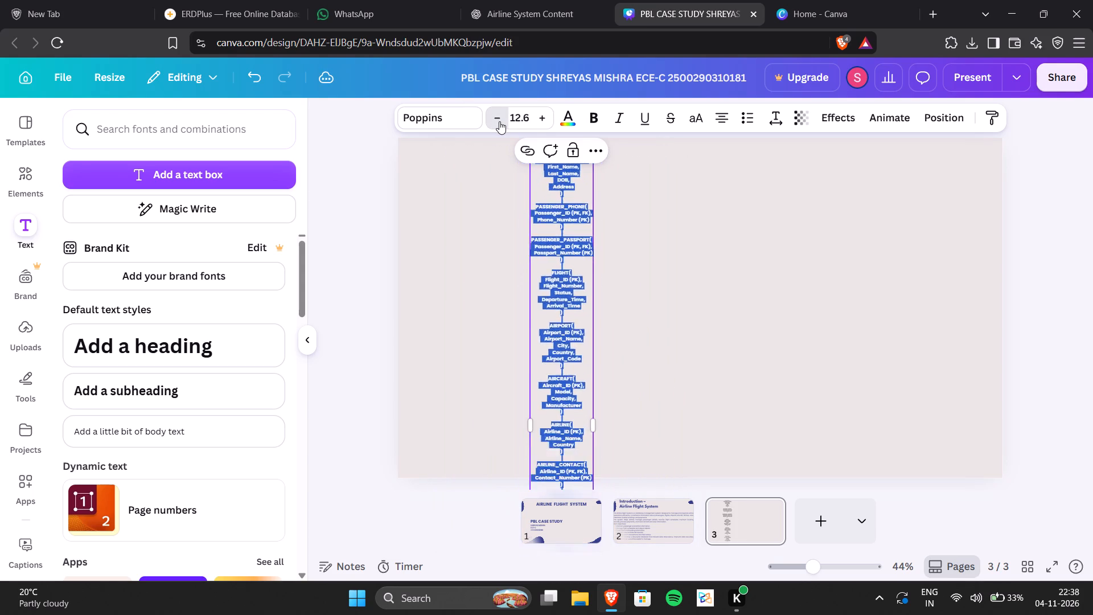
{"action": "triple_click", "coordinate": [499, 121]}
{"action": "triple_click", "coordinate": [499, 121]}
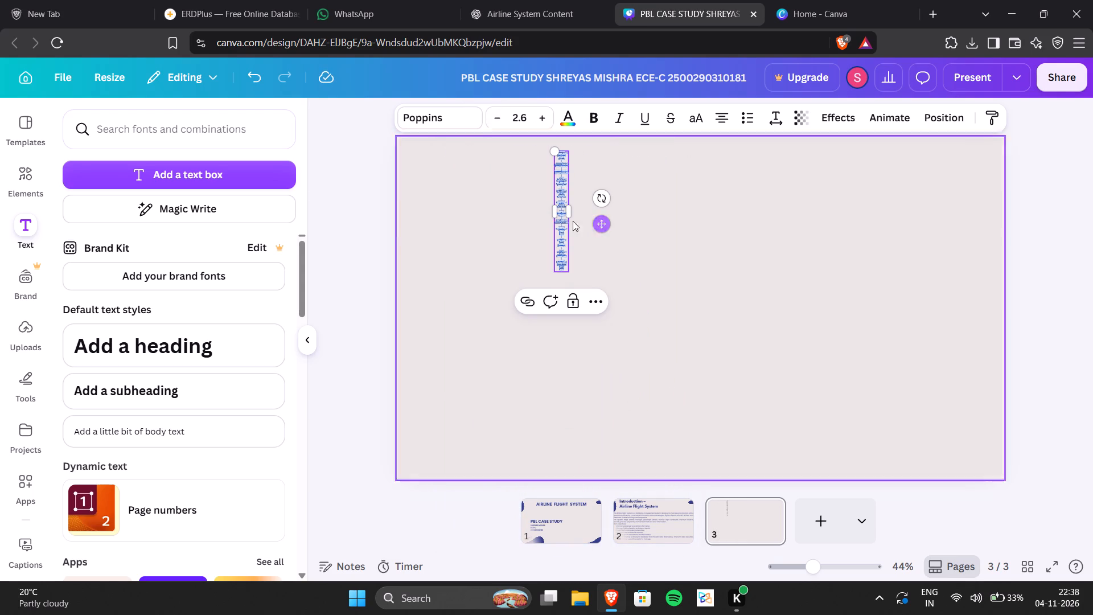
Widen the schema text box on both sides to about 1,300 wide, and scale it up to about font size 3.4.
{"action": "left_click_drag", "start_coordinate": [569, 214], "coordinate": [848, 222]}
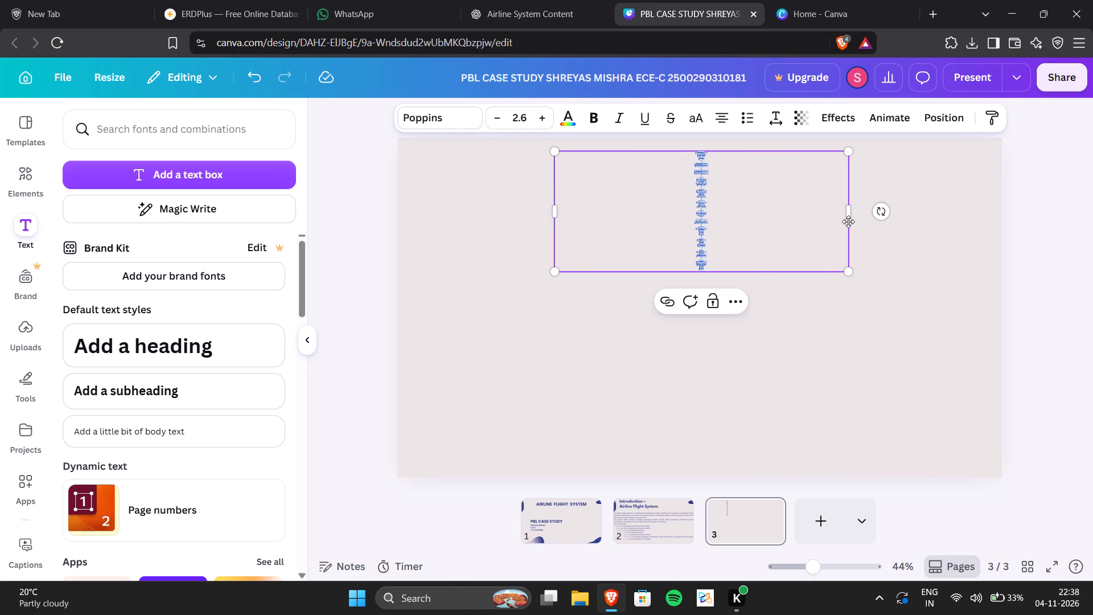
{"action": "left_click_drag", "start_coordinate": [553, 214], "coordinate": [435, 244]}
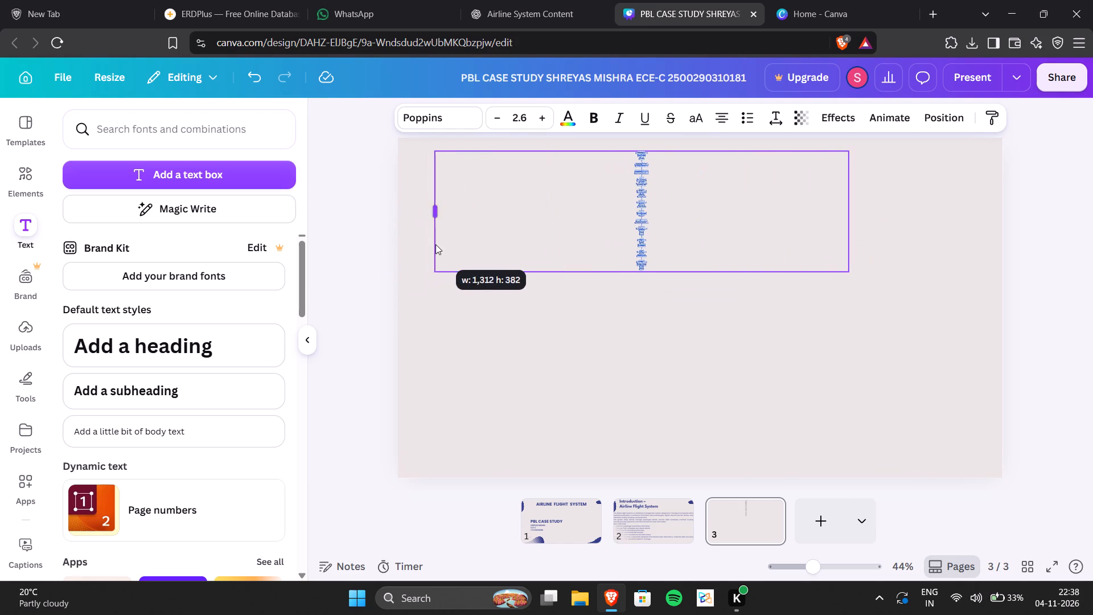
{"action": "left_click_drag", "start_coordinate": [435, 244], "coordinate": [437, 244]}
{"action": "left_click_drag", "start_coordinate": [853, 276], "coordinate": [856, 298]}
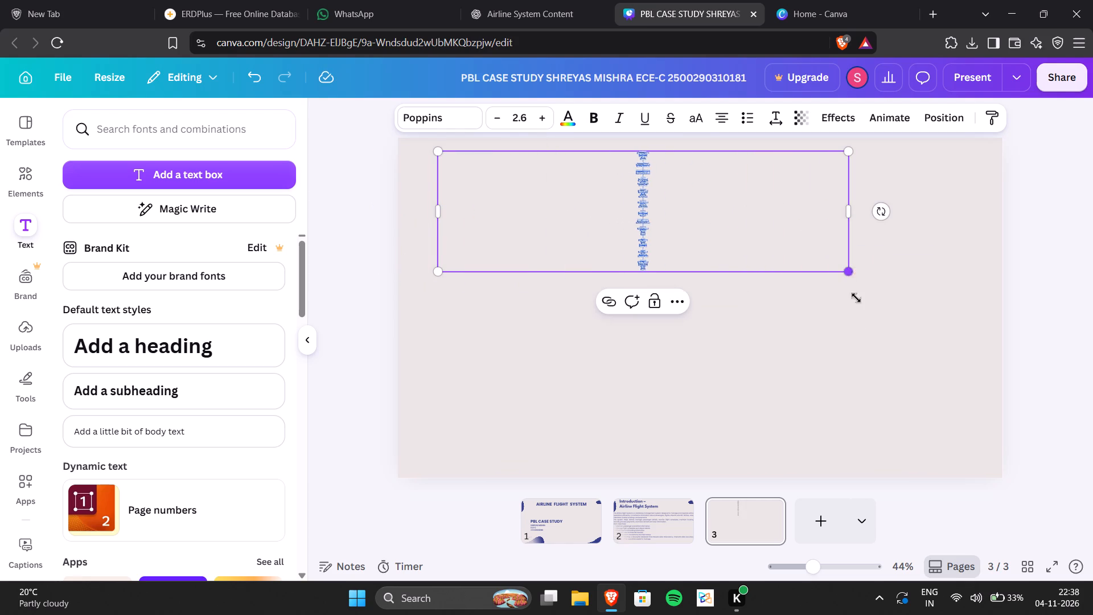
{"action": "left_click_drag", "start_coordinate": [856, 298], "coordinate": [932, 450]}
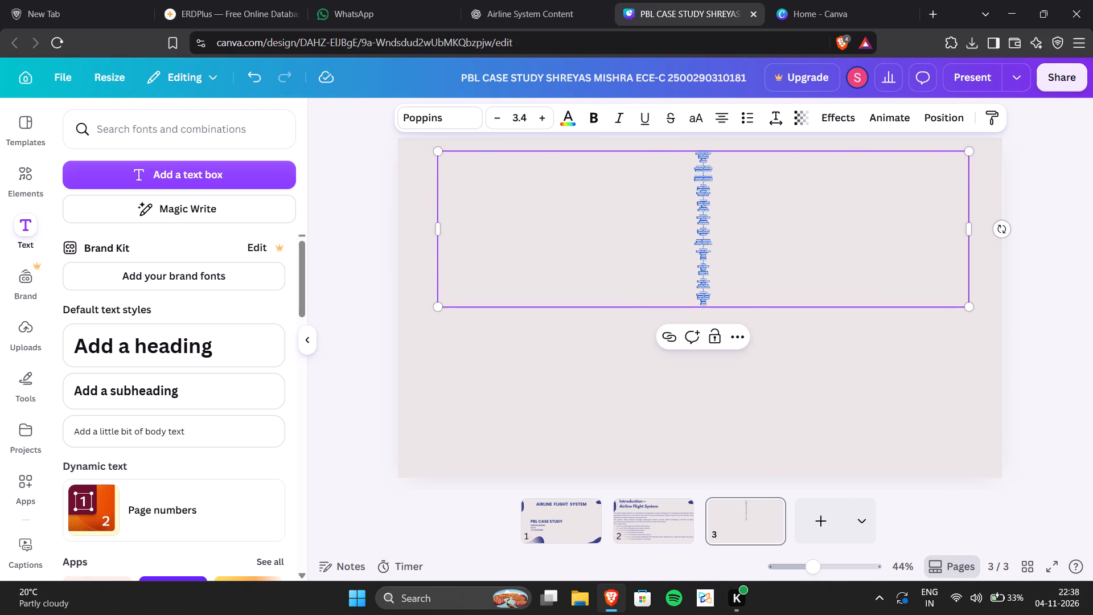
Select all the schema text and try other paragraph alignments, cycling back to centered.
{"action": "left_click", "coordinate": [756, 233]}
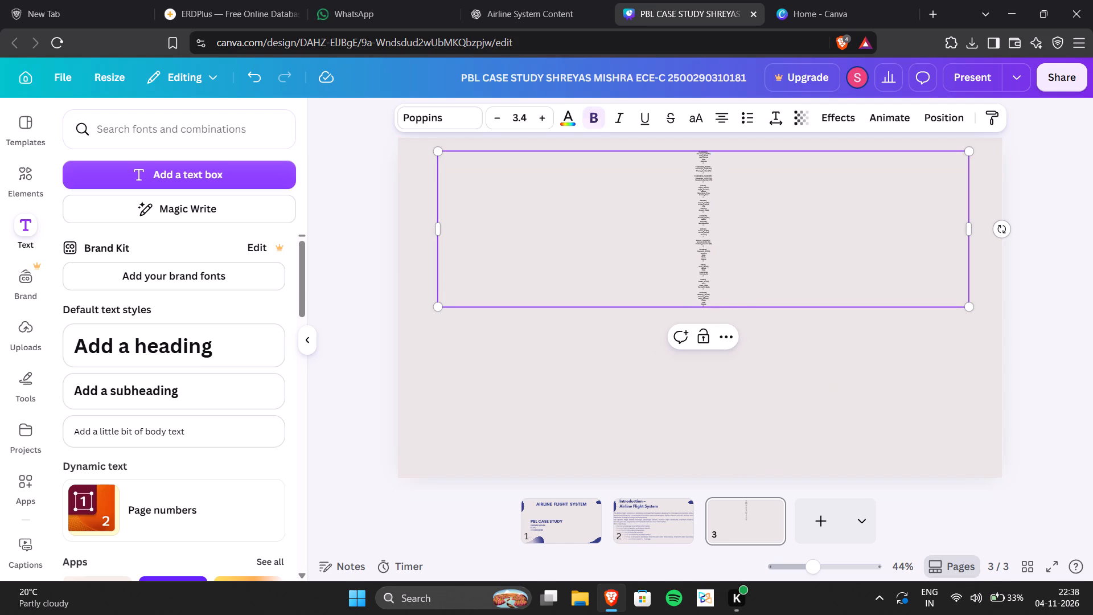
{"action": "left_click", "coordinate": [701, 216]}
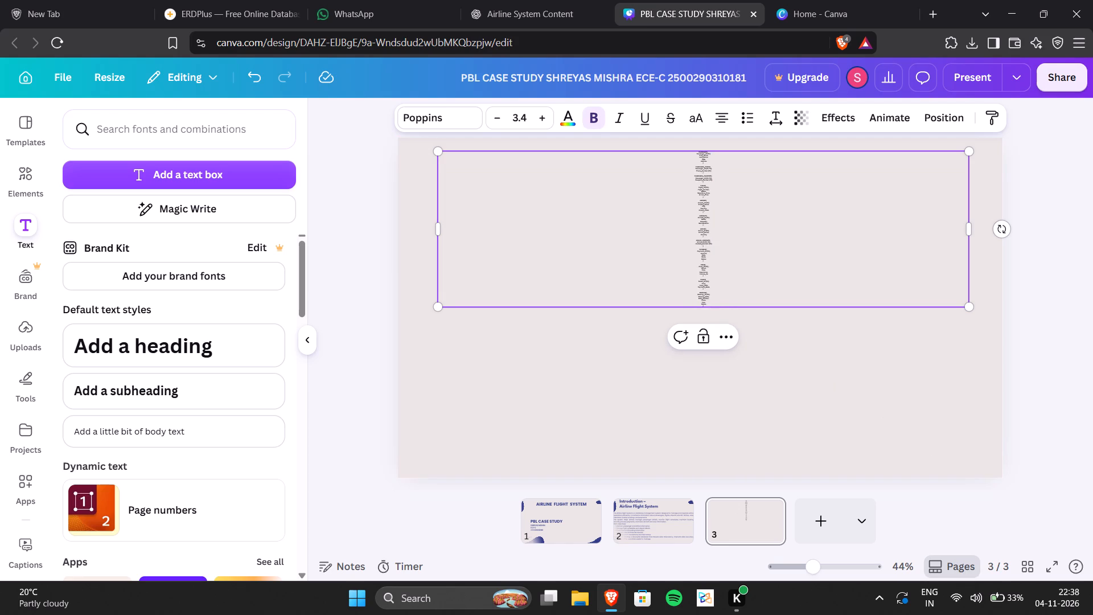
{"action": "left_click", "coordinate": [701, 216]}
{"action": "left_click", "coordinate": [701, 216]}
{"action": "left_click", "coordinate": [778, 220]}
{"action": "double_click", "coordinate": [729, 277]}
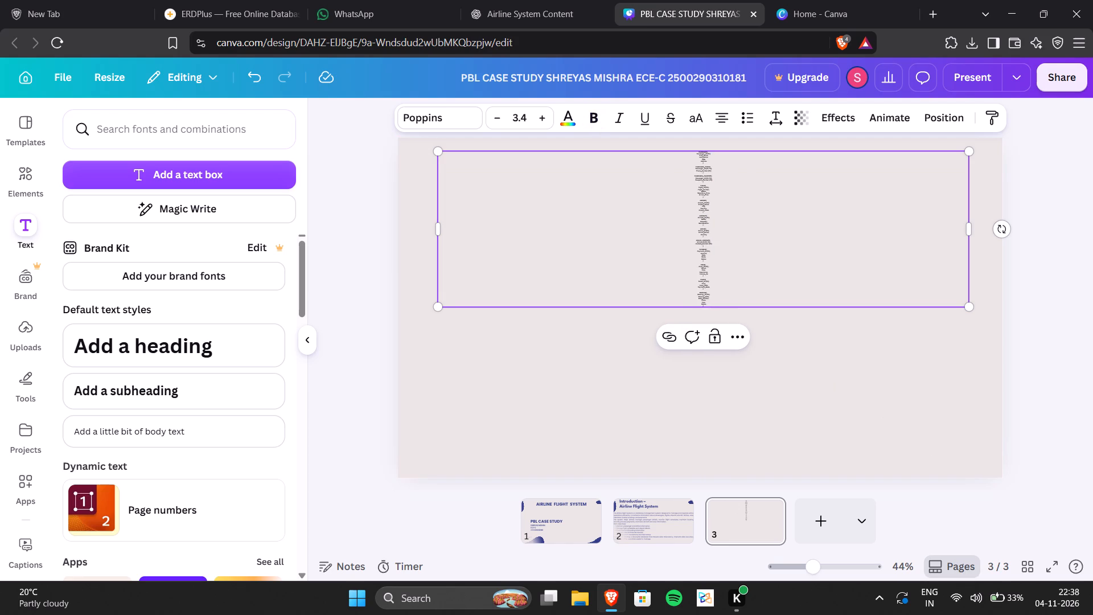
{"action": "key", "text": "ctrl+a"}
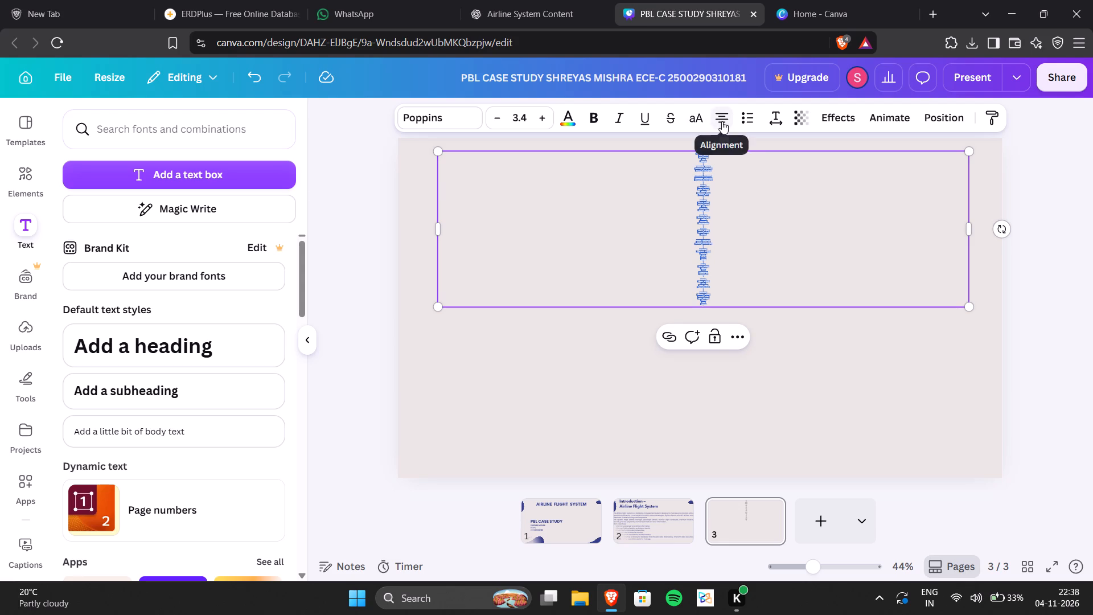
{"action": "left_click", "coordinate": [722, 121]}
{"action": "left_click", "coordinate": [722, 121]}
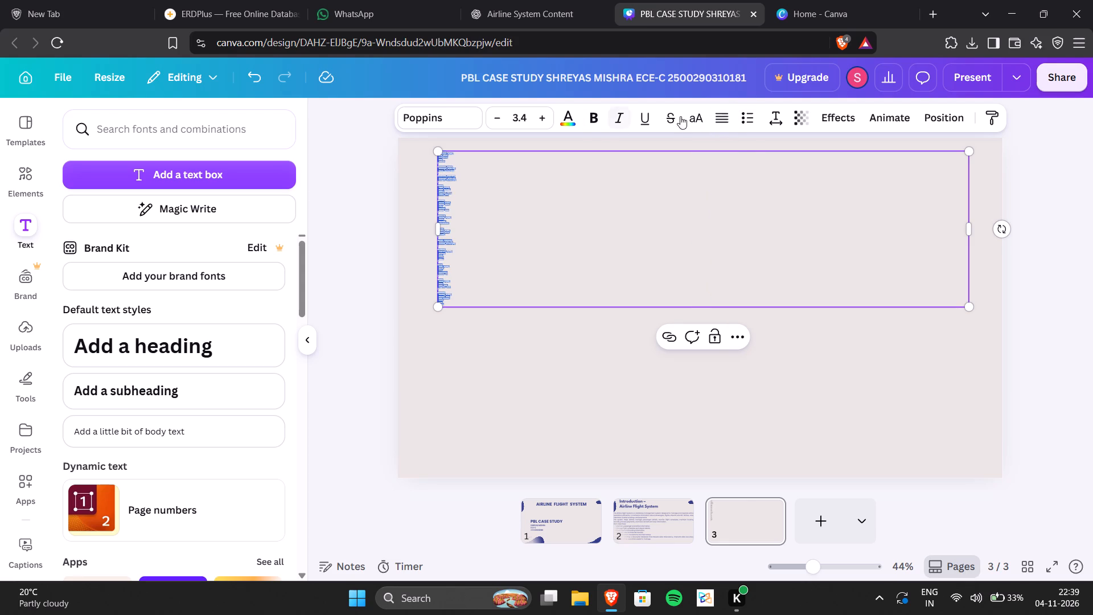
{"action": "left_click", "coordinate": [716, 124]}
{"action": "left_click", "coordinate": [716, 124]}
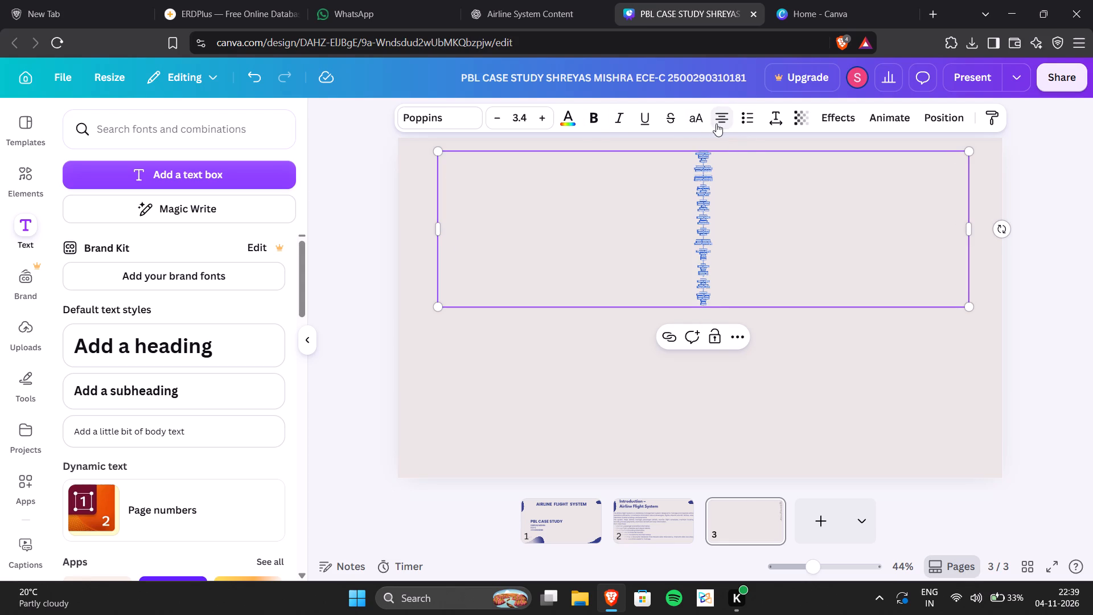
Increase the font size of all the schema text on page 3 to 11.4 and deselect the text box.
{"action": "triple_click", "coordinate": [543, 120]}
{"action": "triple_click", "coordinate": [543, 120]}
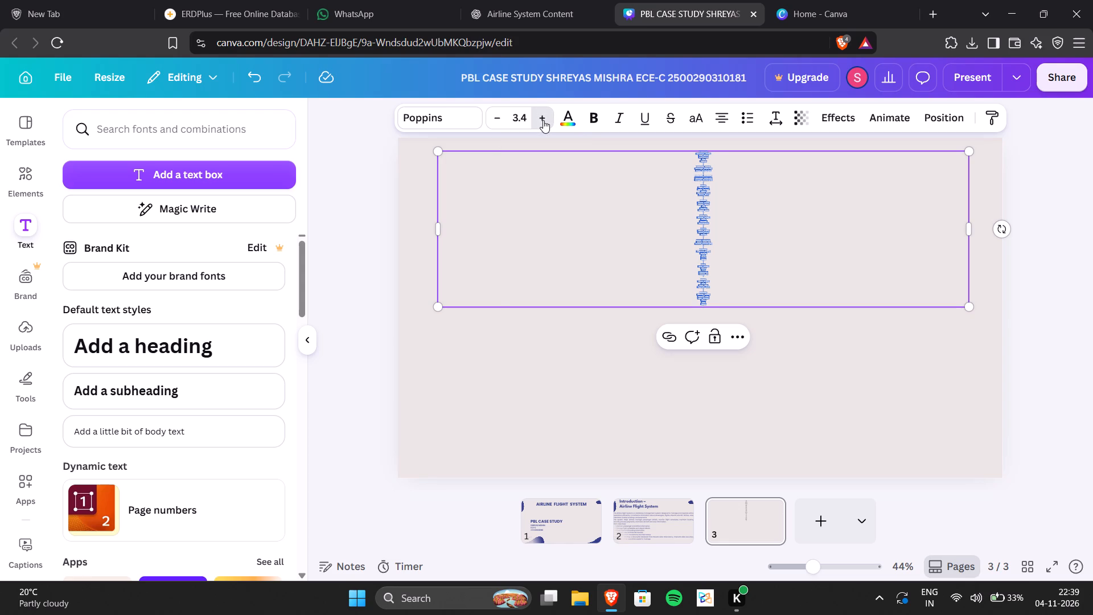
{"action": "left_click", "coordinate": [543, 120]}
{"action": "left_click", "coordinate": [543, 120]}
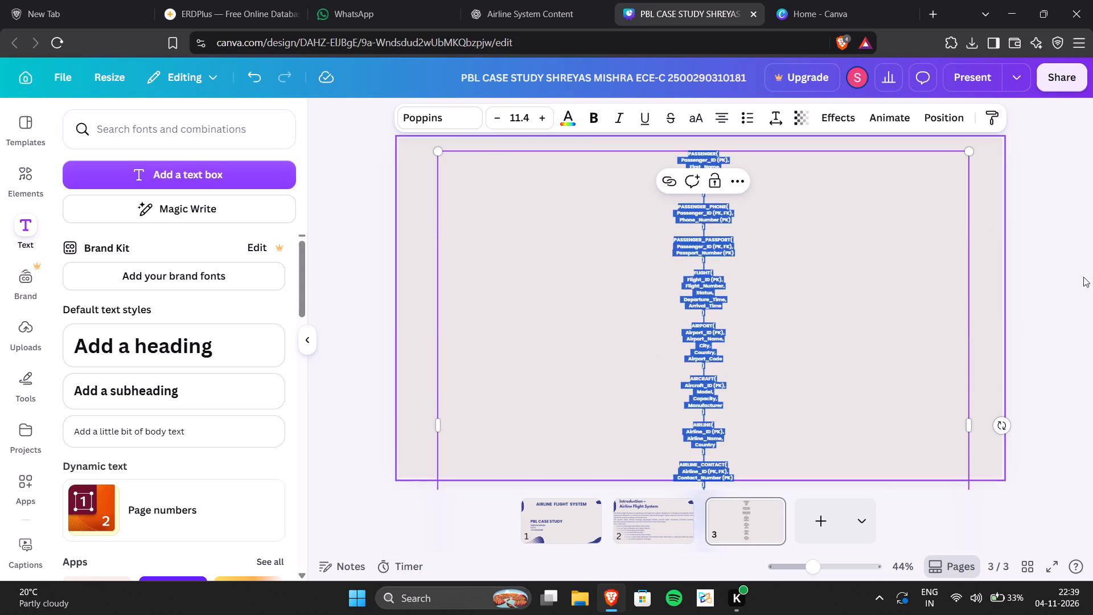
{"action": "left_click", "coordinate": [1073, 257]}
{"action": "scroll", "coordinate": [813, 284], "scroll_direction": "down", "scroll_amount": 1}
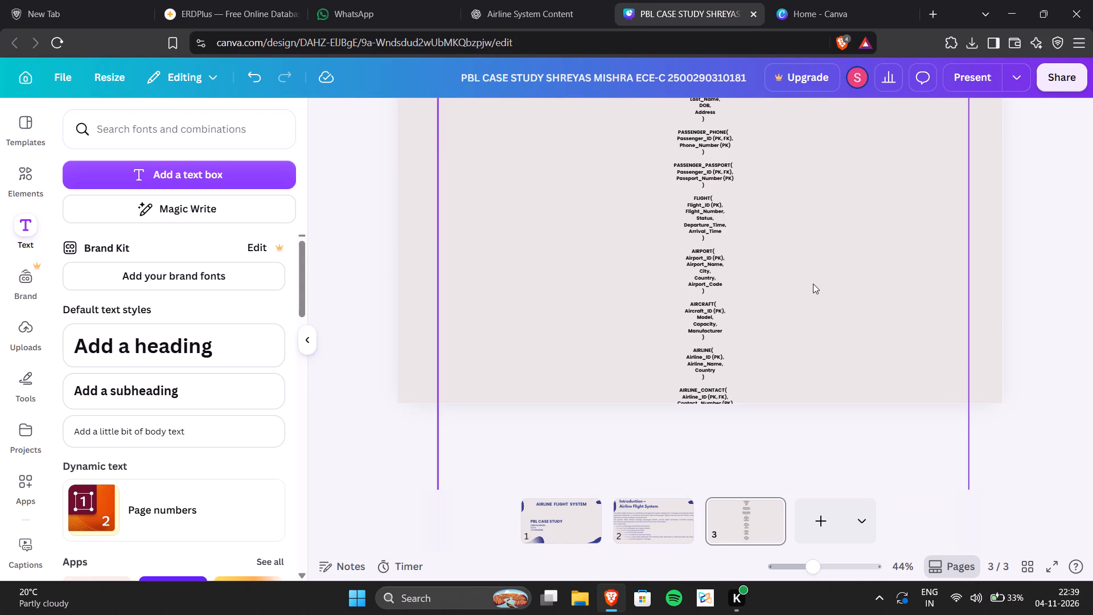
{"action": "scroll", "coordinate": [813, 284], "scroll_direction": "down", "scroll_amount": 5}
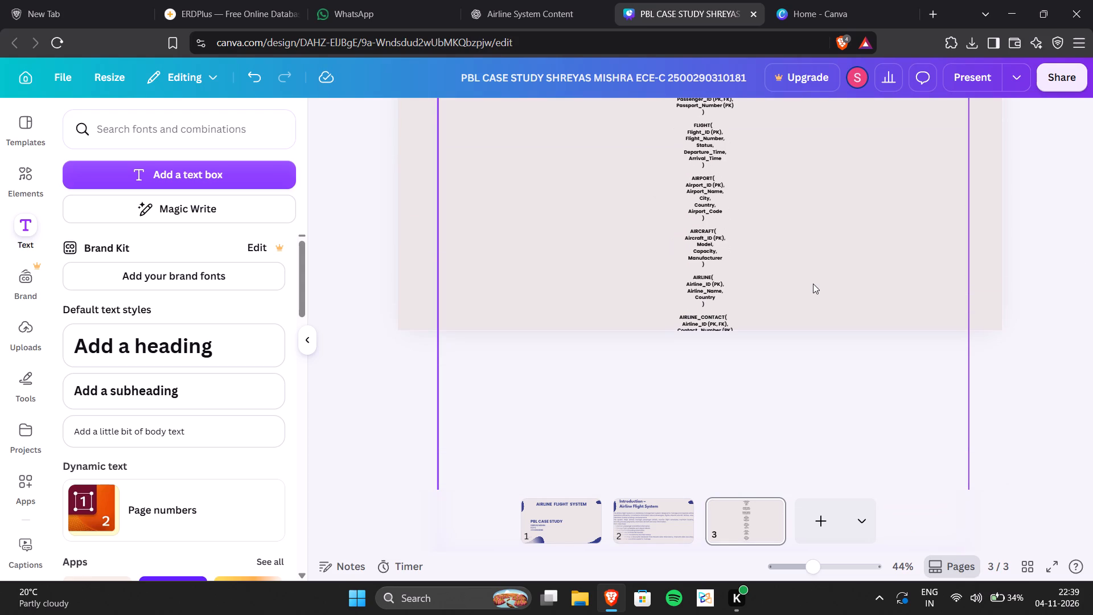
{"action": "scroll", "coordinate": [813, 284], "scroll_direction": "up", "scroll_amount": 4}
{"action": "left_click", "coordinate": [536, 0]}
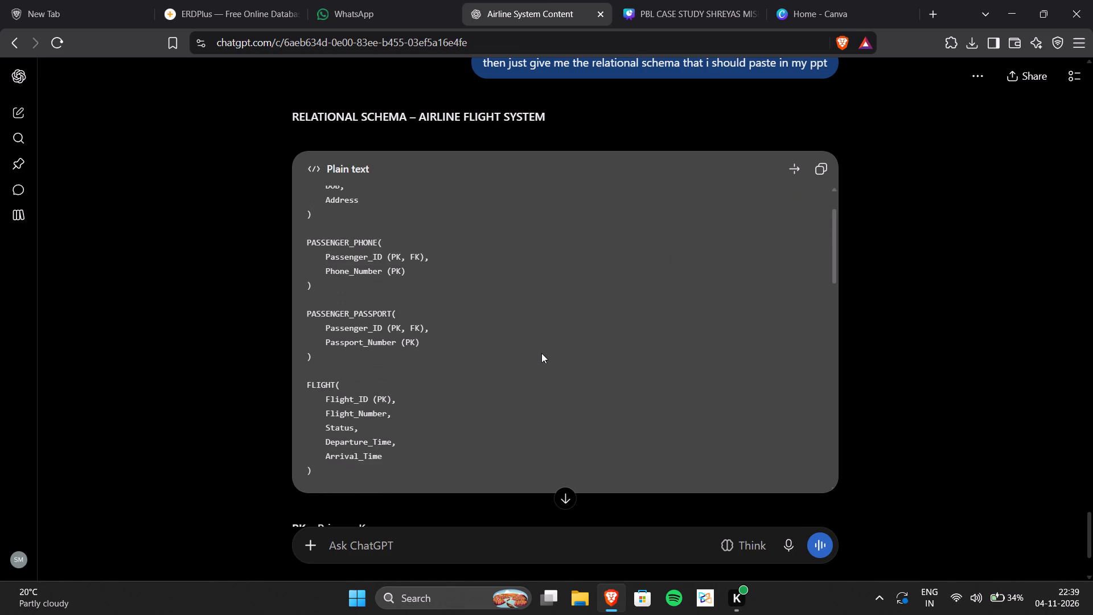
{"action": "scroll", "coordinate": [464, 328], "scroll_direction": "down", "scroll_amount": 5}
{"action": "scroll", "coordinate": [1006, 301], "scroll_direction": "down", "scroll_amount": 1}
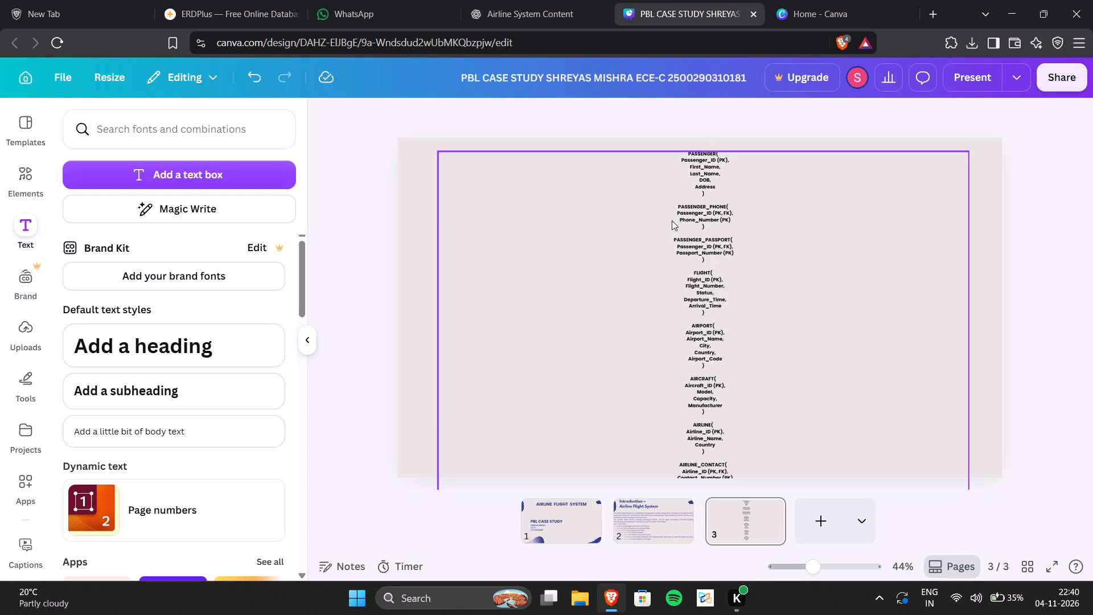
{"action": "left_click", "coordinate": [724, 186]}
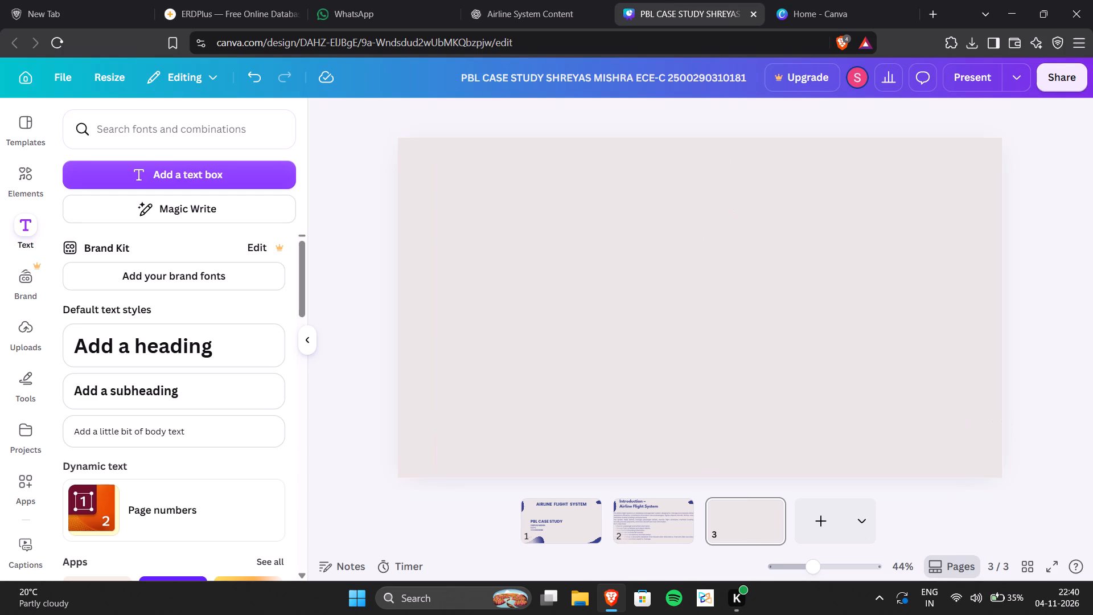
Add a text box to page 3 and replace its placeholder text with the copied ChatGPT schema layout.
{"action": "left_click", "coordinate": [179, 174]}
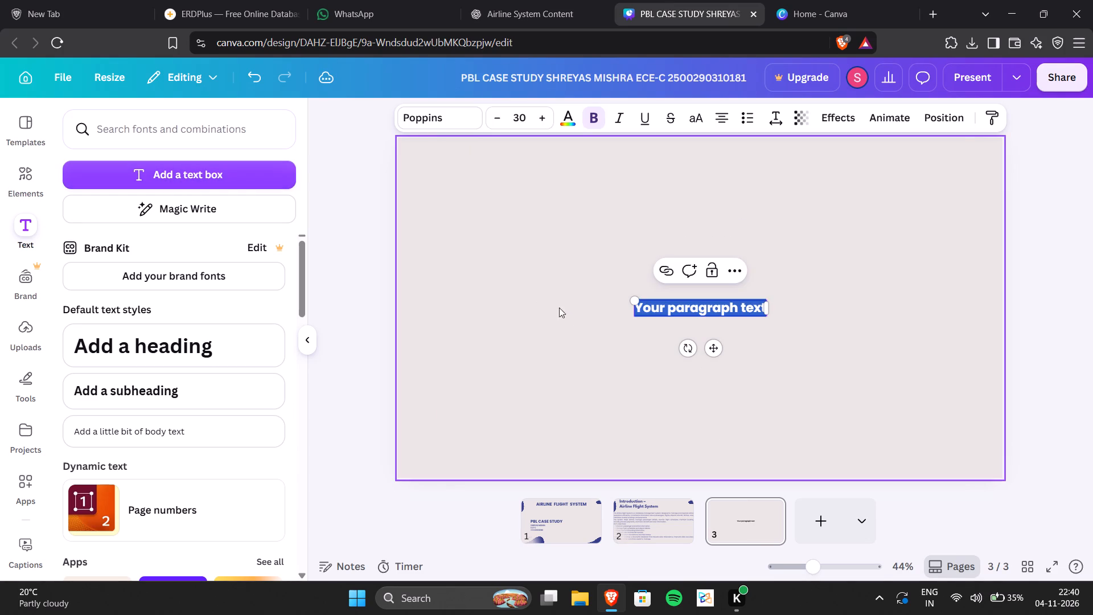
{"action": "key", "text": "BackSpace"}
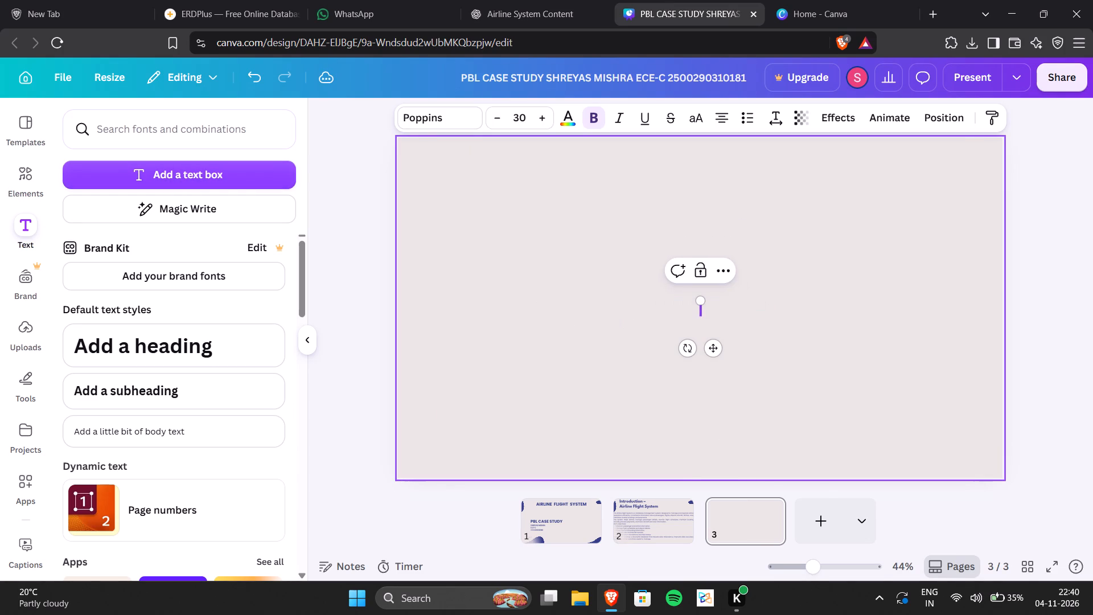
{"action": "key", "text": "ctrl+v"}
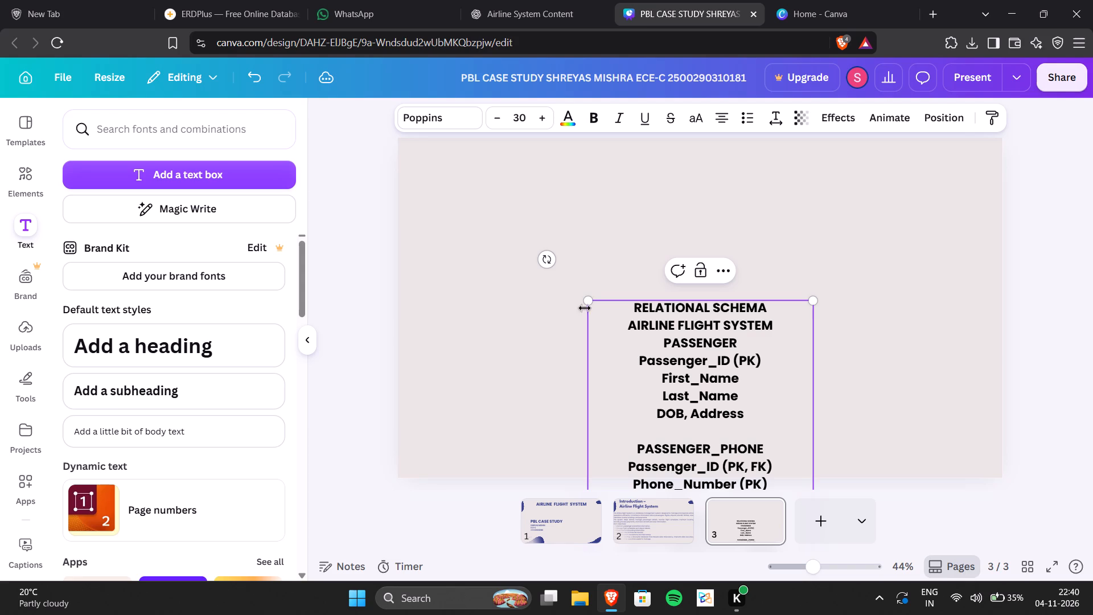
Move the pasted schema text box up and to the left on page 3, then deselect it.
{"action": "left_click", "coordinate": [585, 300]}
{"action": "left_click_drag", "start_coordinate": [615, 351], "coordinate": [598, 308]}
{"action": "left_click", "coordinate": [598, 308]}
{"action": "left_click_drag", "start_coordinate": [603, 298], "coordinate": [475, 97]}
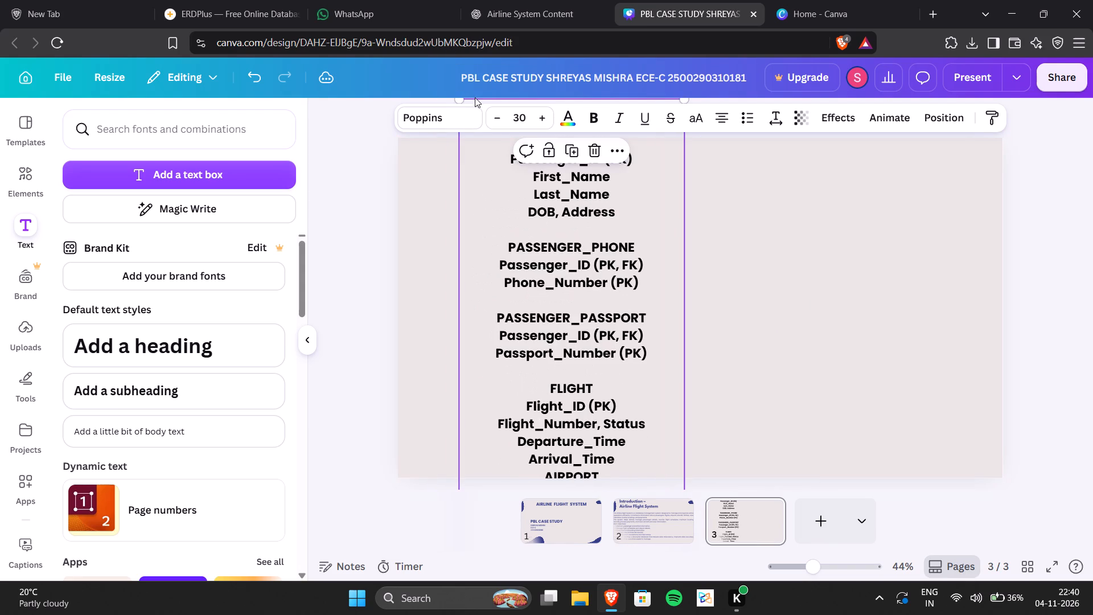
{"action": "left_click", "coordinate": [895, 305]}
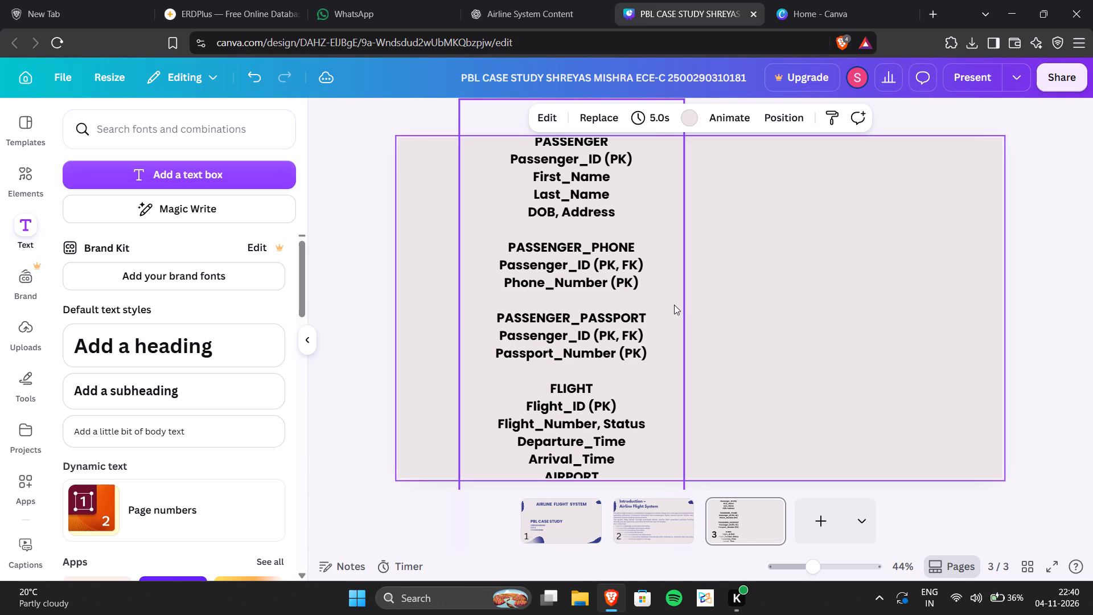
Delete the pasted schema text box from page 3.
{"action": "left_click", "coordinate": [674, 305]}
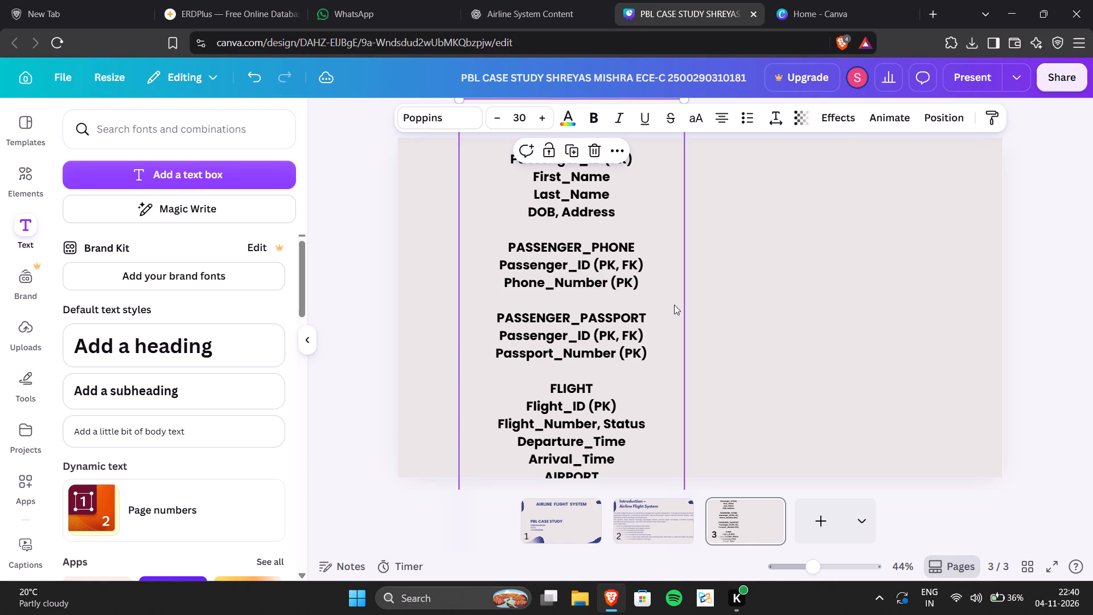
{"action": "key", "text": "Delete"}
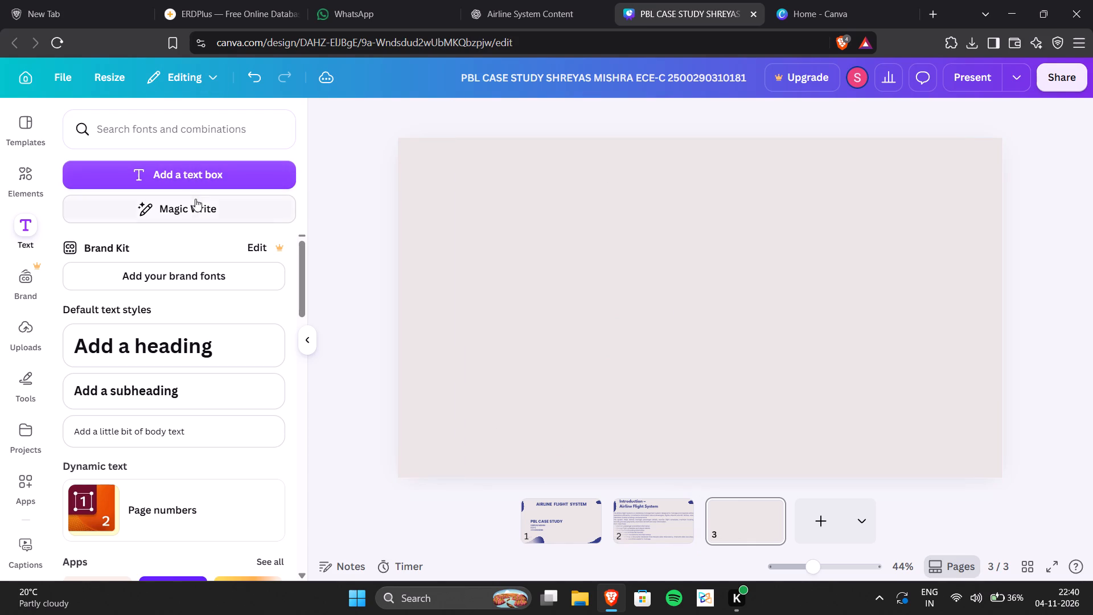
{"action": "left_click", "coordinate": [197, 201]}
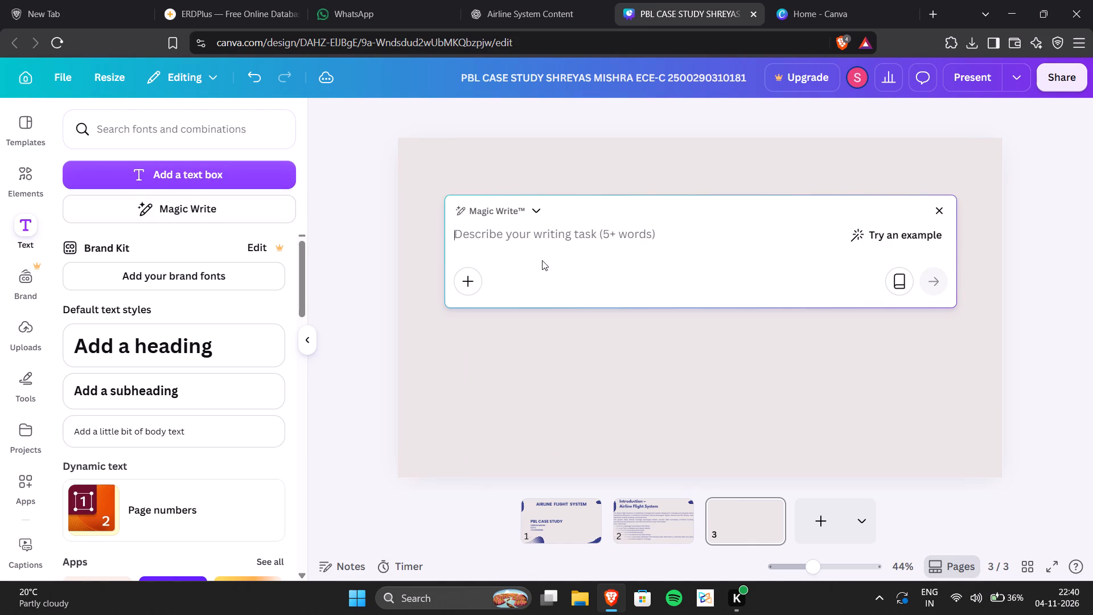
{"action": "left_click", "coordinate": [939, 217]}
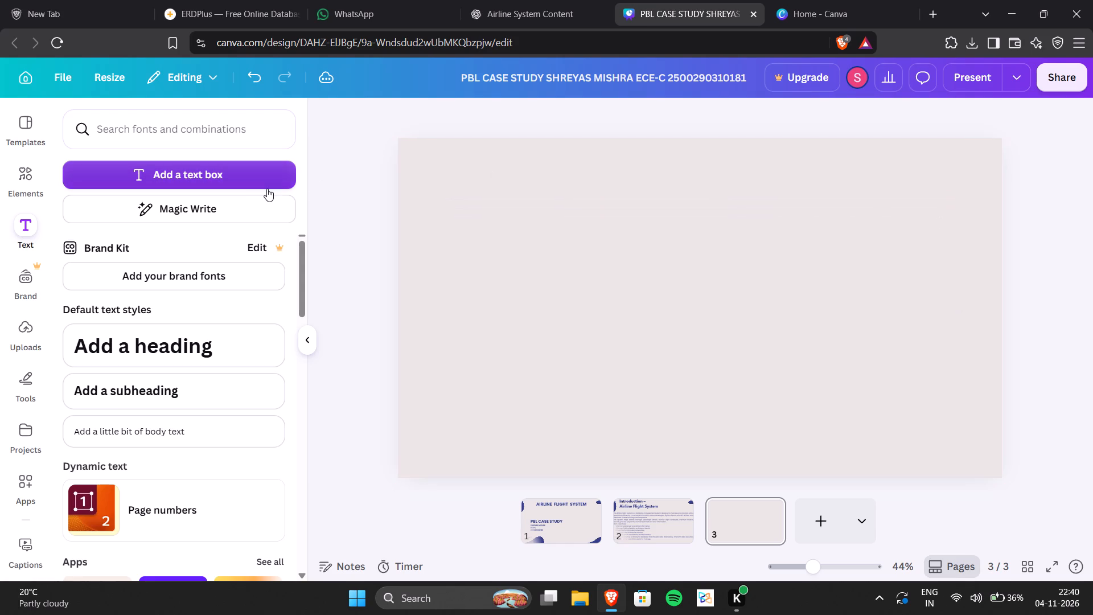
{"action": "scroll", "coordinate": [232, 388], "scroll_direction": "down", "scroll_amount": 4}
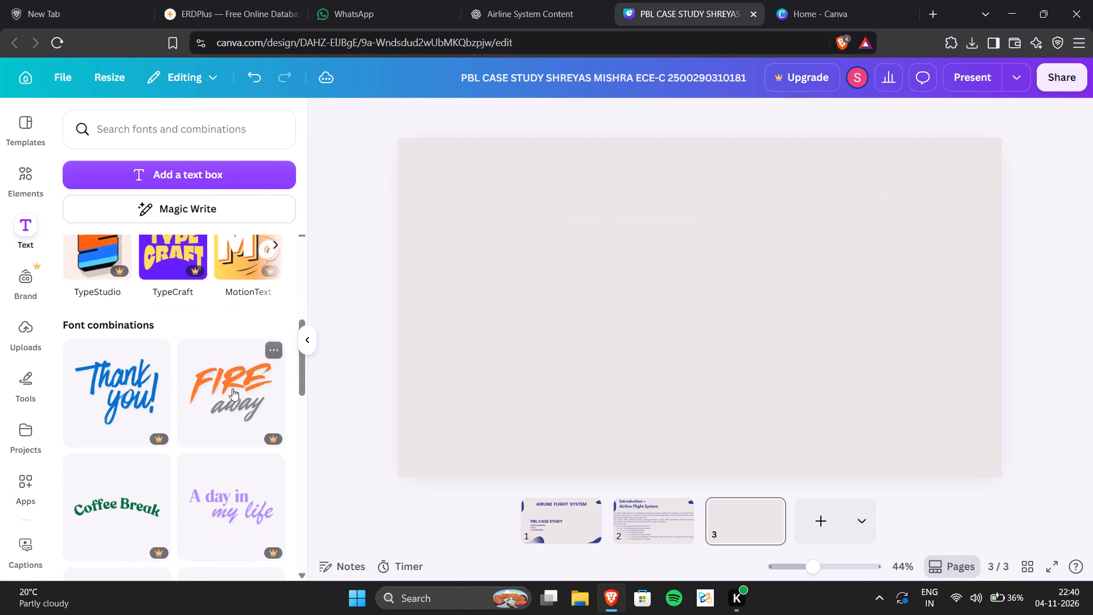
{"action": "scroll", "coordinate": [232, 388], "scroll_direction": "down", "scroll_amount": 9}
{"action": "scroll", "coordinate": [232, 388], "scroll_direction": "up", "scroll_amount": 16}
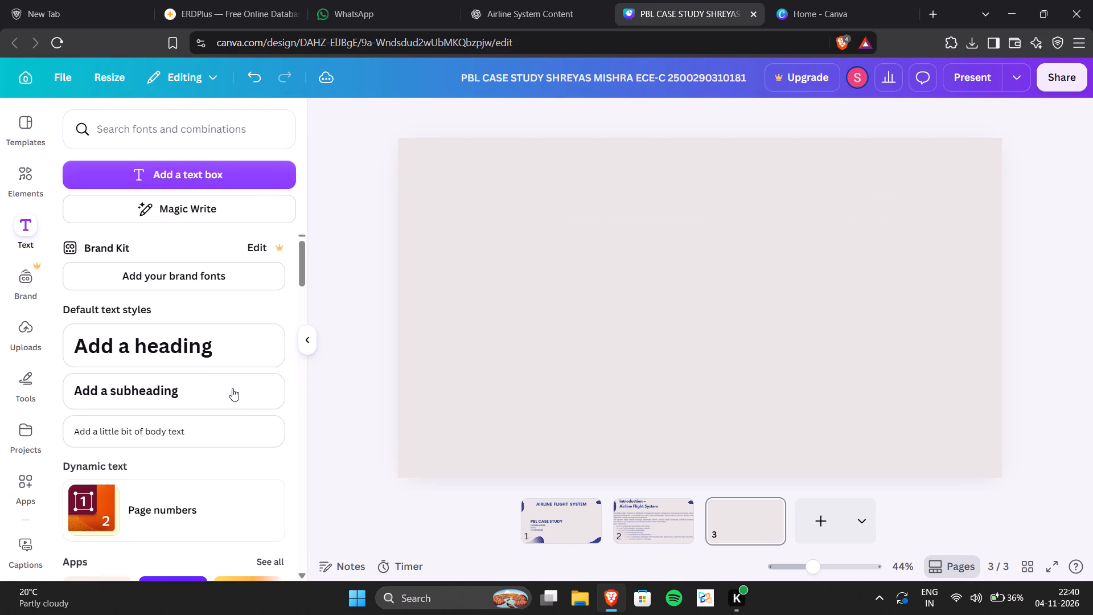
Add a new text box to page 3 and move it up near the top of the page.
{"action": "left_click", "coordinate": [159, 175]}
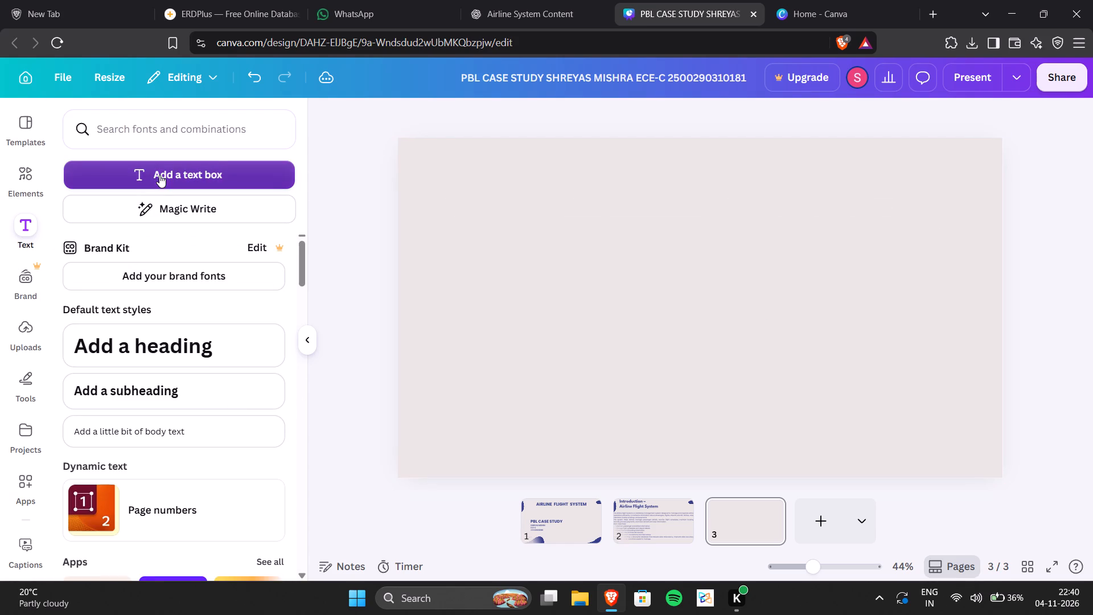
{"action": "left_click", "coordinate": [739, 272]}
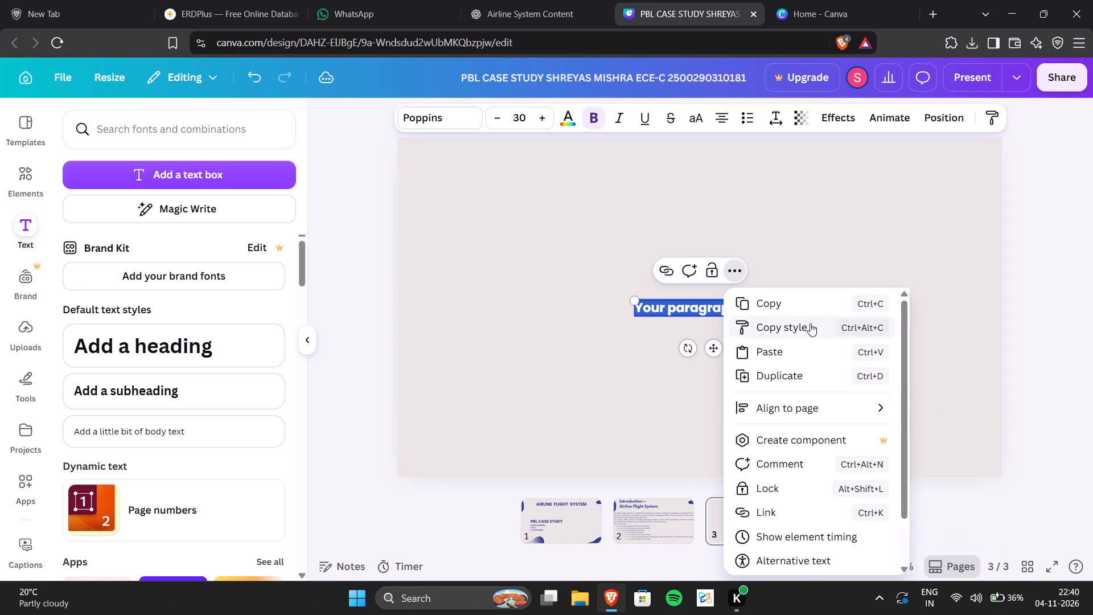
{"action": "left_click", "coordinate": [1058, 256]}
{"action": "left_click", "coordinate": [681, 306]}
{"action": "left_click_drag", "start_coordinate": [681, 306], "coordinate": [628, 192]}
{"action": "left_click", "coordinate": [628, 192]}
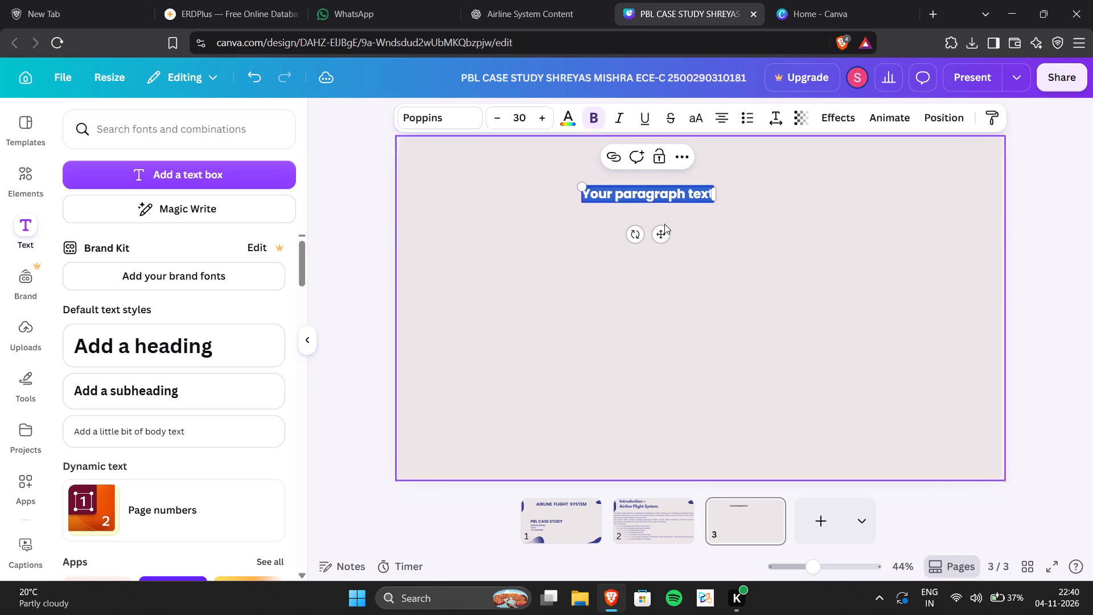
Insert three line breaks inside the placeholder text, between "te" and "xt".
{"action": "left_click", "coordinate": [701, 192]}
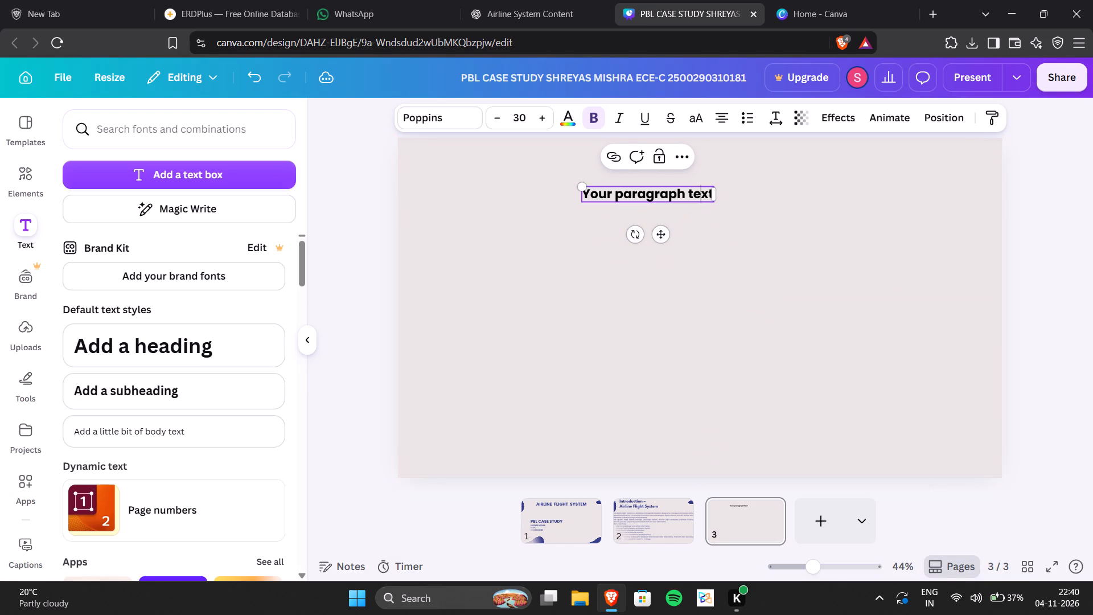
{"action": "key", "text": "Return"}
{"action": "key", "text": "Return"}
{"action": "key", "text": "Return"}
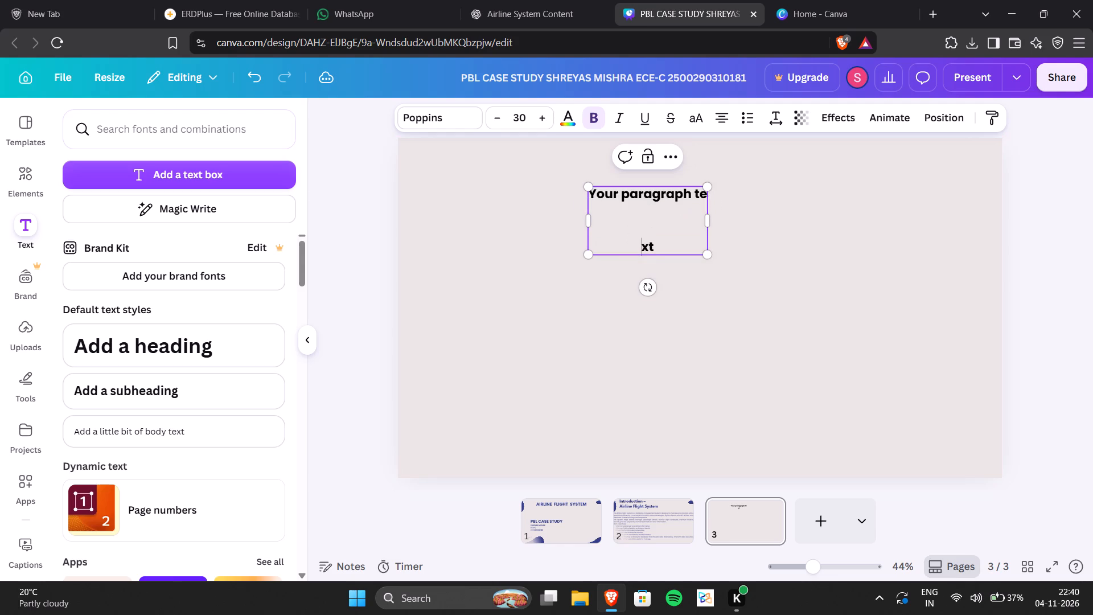
Widen the placeholder text box on both sides, then pull its right edge back in slightly.
{"action": "left_click_drag", "start_coordinate": [712, 223], "coordinate": [852, 207]}
{"action": "left_click_drag", "start_coordinate": [587, 224], "coordinate": [540, 234]}
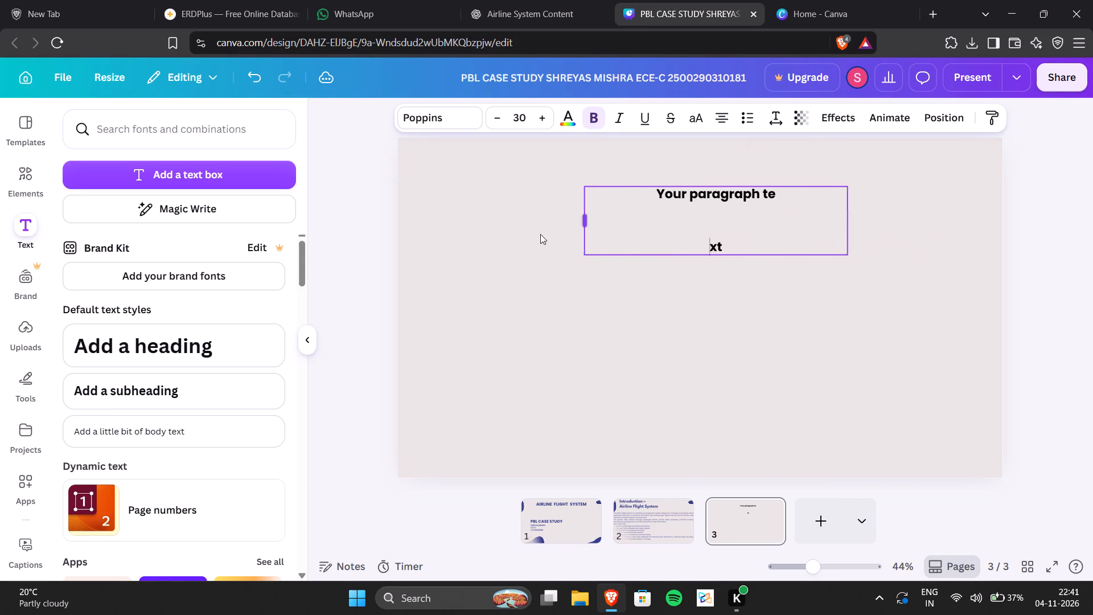
{"action": "left_click_drag", "start_coordinate": [540, 234], "coordinate": [505, 245]}
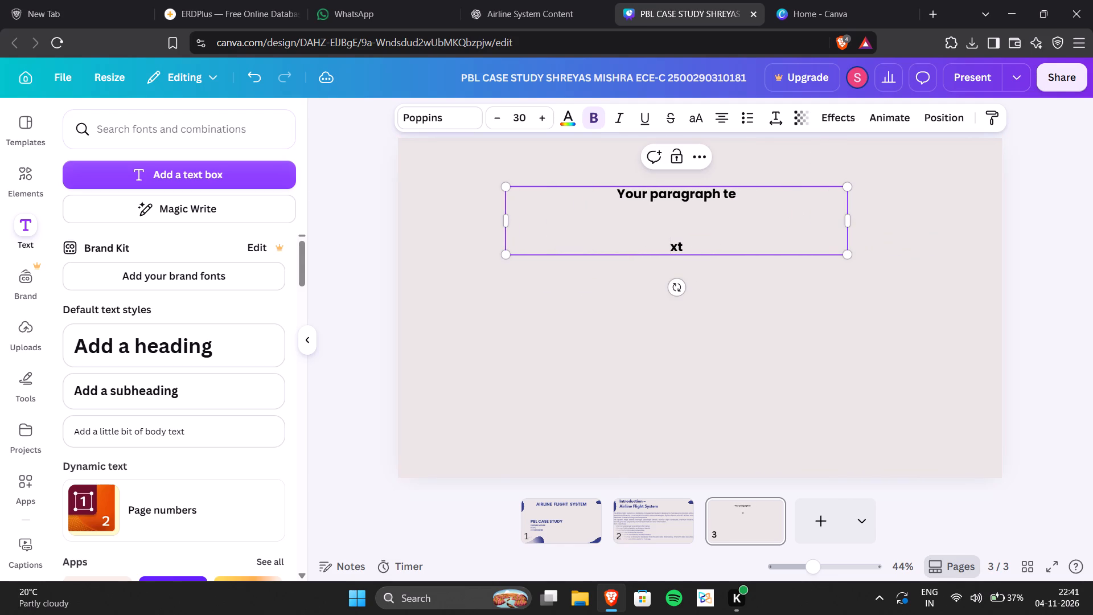
{"action": "left_click_drag", "start_coordinate": [849, 222], "coordinate": [808, 223]}
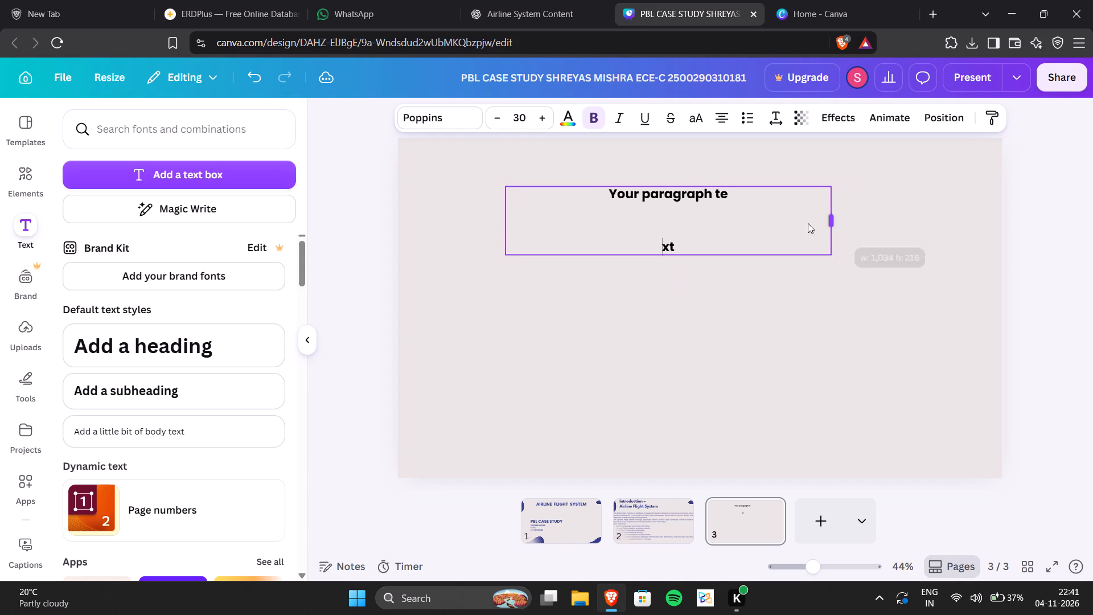
{"action": "left_click_drag", "start_coordinate": [808, 223], "coordinate": [807, 223]}
Scale up the placeholder text box from its lower-right corner to a font size of about 48.1.
{"action": "left_click_drag", "start_coordinate": [807, 257], "coordinate": [946, 485]}
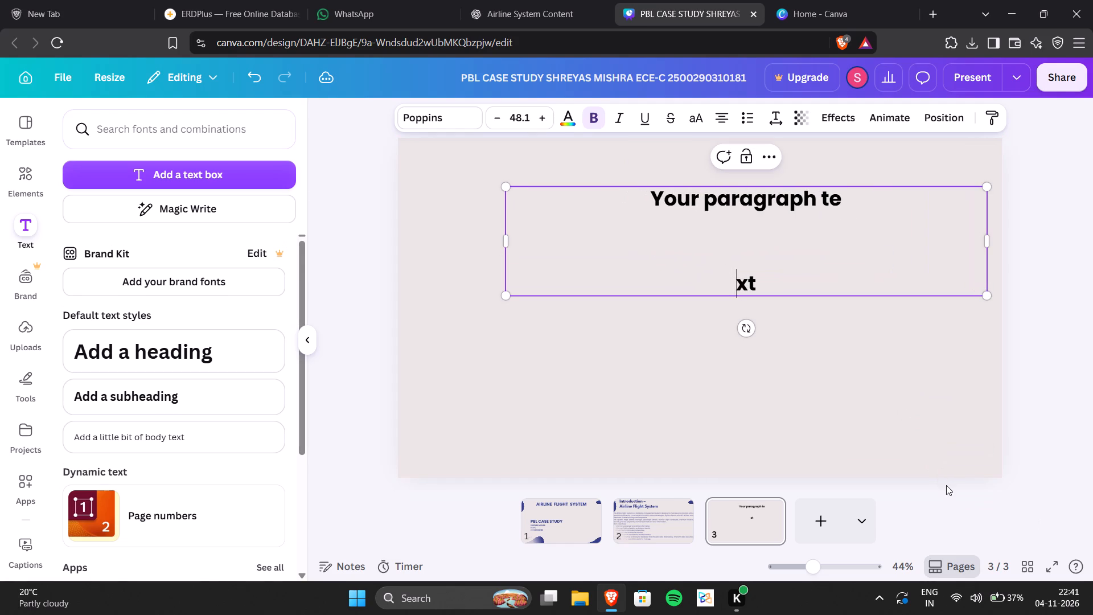
{"action": "left_click", "coordinate": [857, 242]}
Move the enlarged placeholder text box left and slightly down on page 3.
{"action": "left_click_drag", "start_coordinate": [752, 183], "coordinate": [752, 180]}
{"action": "left_click_drag", "start_coordinate": [752, 180], "coordinate": [673, 202]}
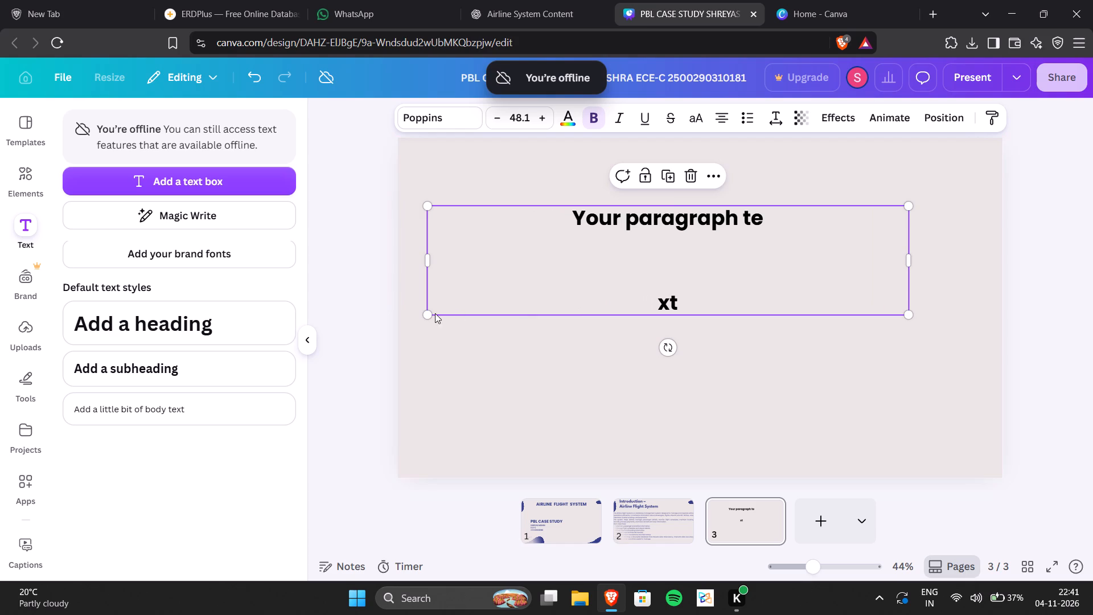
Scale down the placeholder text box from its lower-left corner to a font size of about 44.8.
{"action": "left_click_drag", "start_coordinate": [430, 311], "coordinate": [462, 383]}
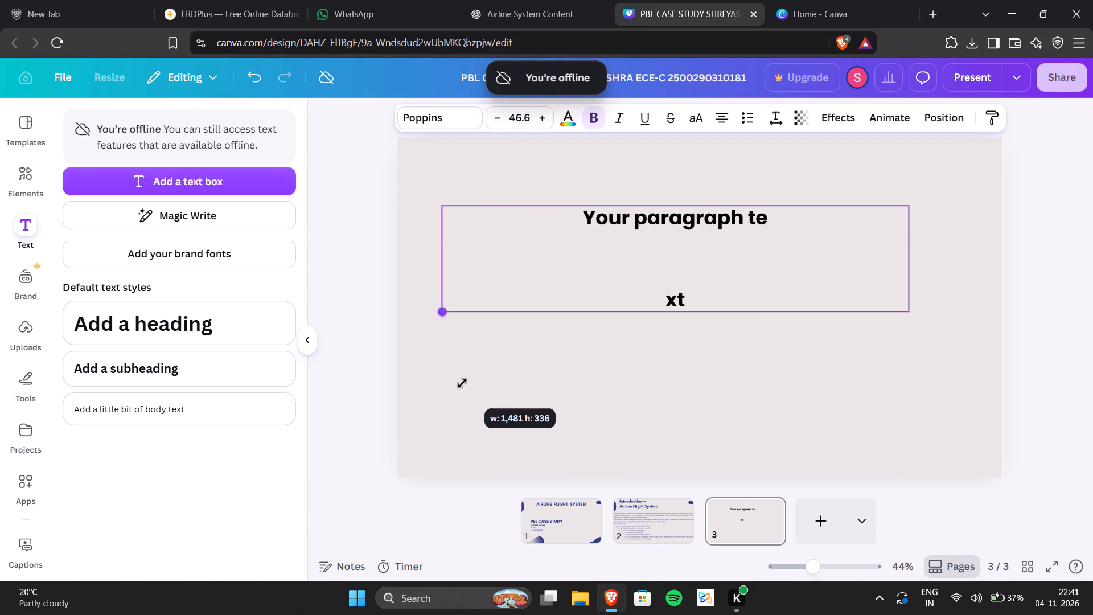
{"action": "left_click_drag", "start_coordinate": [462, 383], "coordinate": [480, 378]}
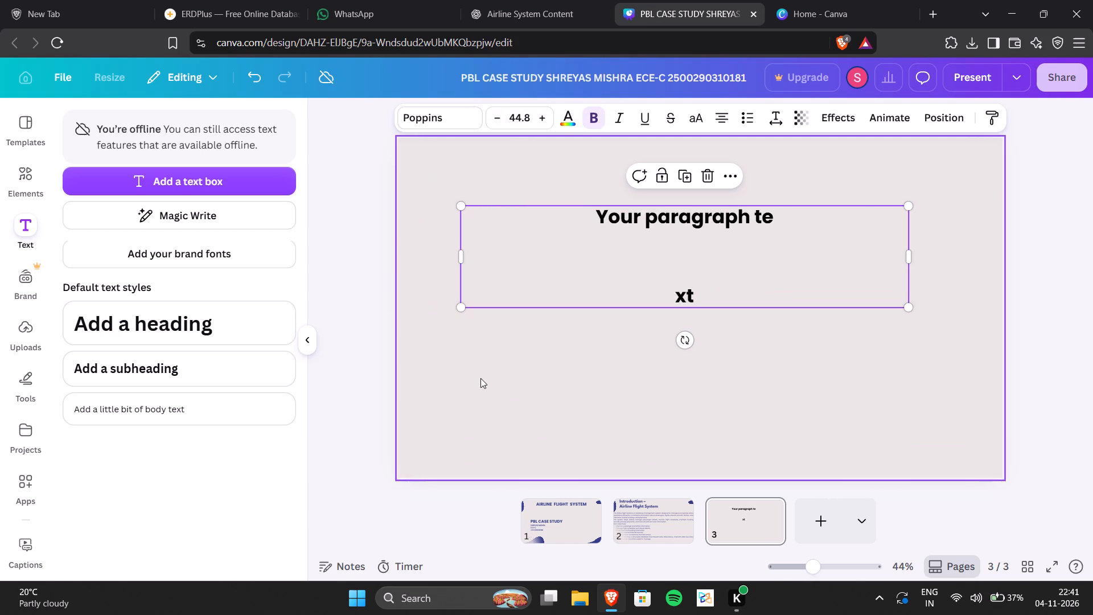
Delete all the placeholder text inside the text box on page 3.
{"action": "left_click", "coordinate": [683, 243]}
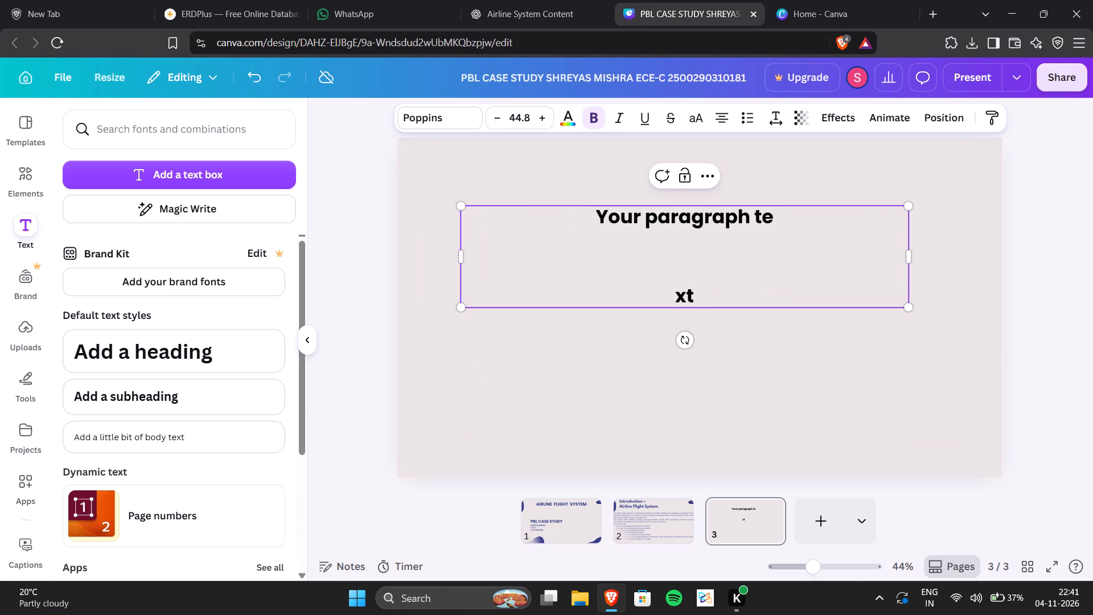
{"action": "key", "text": "BackSpace"}
{"action": "key", "text": "BackSpace"}
{"action": "key", "text": "BackSpace"}
{"action": "key", "text": "BackSpace"}
{"action": "key", "text": "BackSpace"}
{"action": "key", "text": "BackSpace"}
{"action": "key", "text": "BackSpace"}
{"action": "key", "text": "BackSpace"}
{"action": "key", "text": "BackSpace"}
{"action": "key", "text": "BackSpace"}
{"action": "key", "text": "BackSpace"}
{"action": "key", "text": "BackSpace"}
{"action": "key", "text": "BackSpace"}
{"action": "key", "text": "BackSpace"}
{"action": "key", "text": "BackSpace"}
{"action": "key", "text": "BackSpace"}
{"action": "key", "text": "BackSpace"}
{"action": "key", "text": "BackSpace"}
{"action": "key", "text": "BackSpace"}
{"action": "key", "text": "BackSpace"}
{"action": "key", "text": "BackSpace"}
{"action": "key", "text": "BackSpace"}
{"action": "key", "text": "BackSpace"}
{"action": "key", "text": "BackSpace"}
{"action": "key", "text": "BackSpace"}
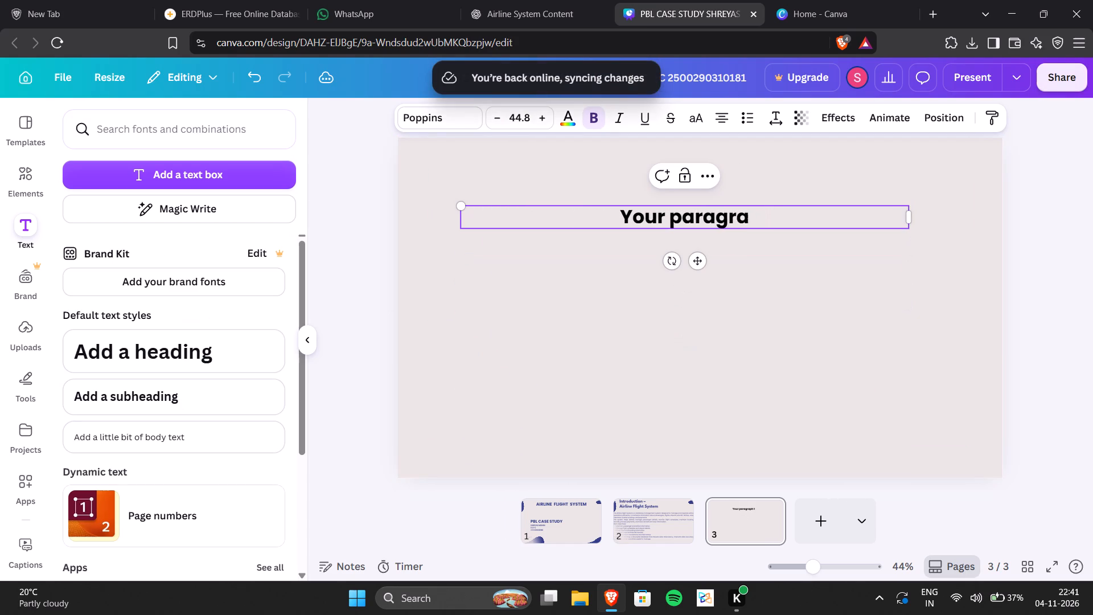
{"action": "key", "text": "BackSpace"}
{"action": "key", "text": "BackSpace"}
{"action": "key", "text": "BackSpace"}
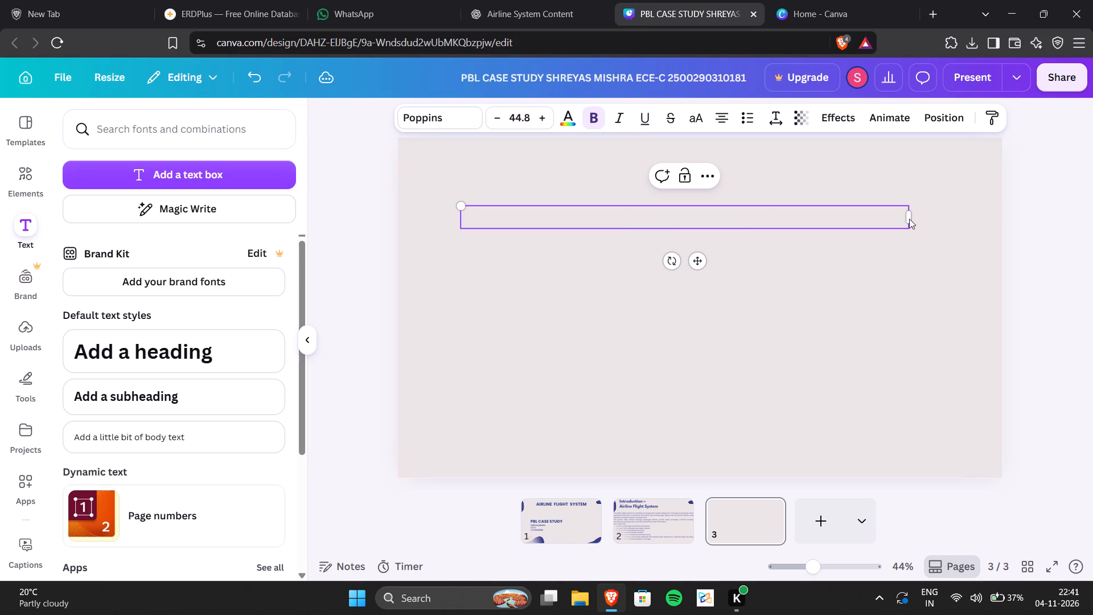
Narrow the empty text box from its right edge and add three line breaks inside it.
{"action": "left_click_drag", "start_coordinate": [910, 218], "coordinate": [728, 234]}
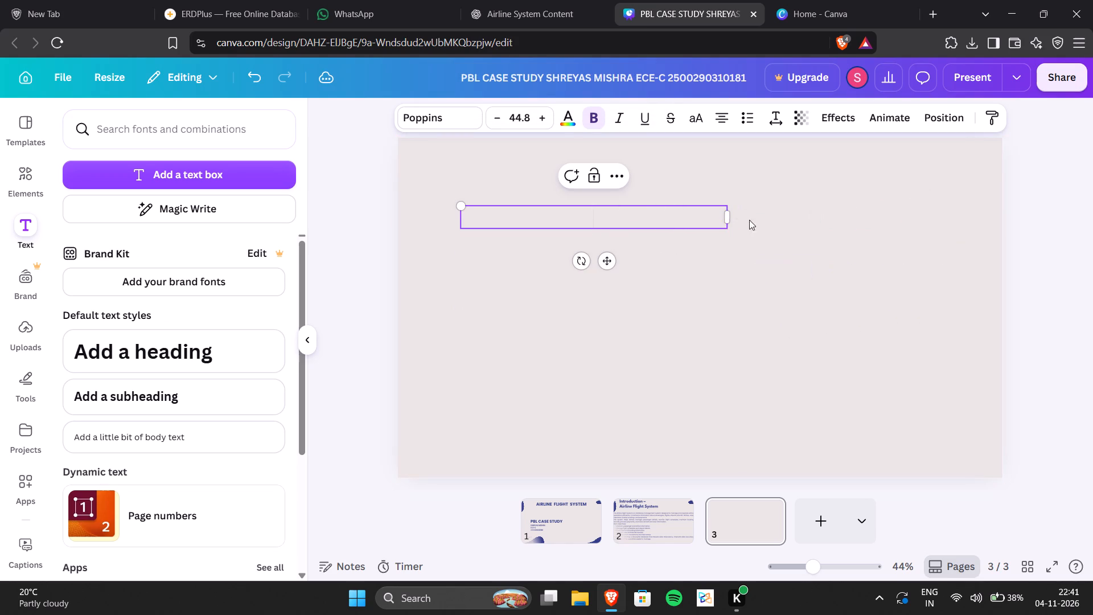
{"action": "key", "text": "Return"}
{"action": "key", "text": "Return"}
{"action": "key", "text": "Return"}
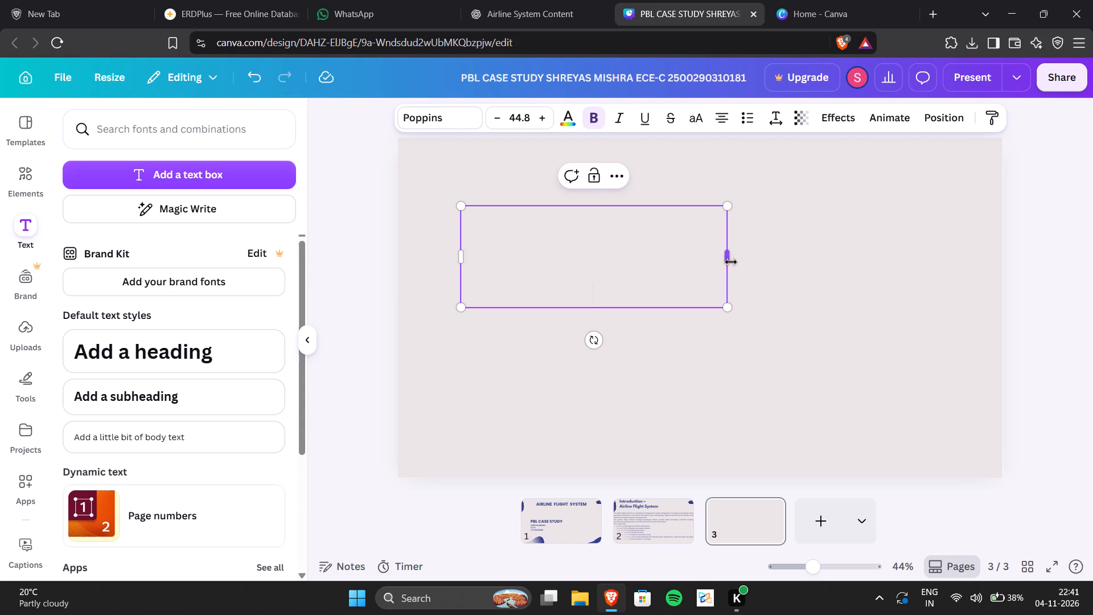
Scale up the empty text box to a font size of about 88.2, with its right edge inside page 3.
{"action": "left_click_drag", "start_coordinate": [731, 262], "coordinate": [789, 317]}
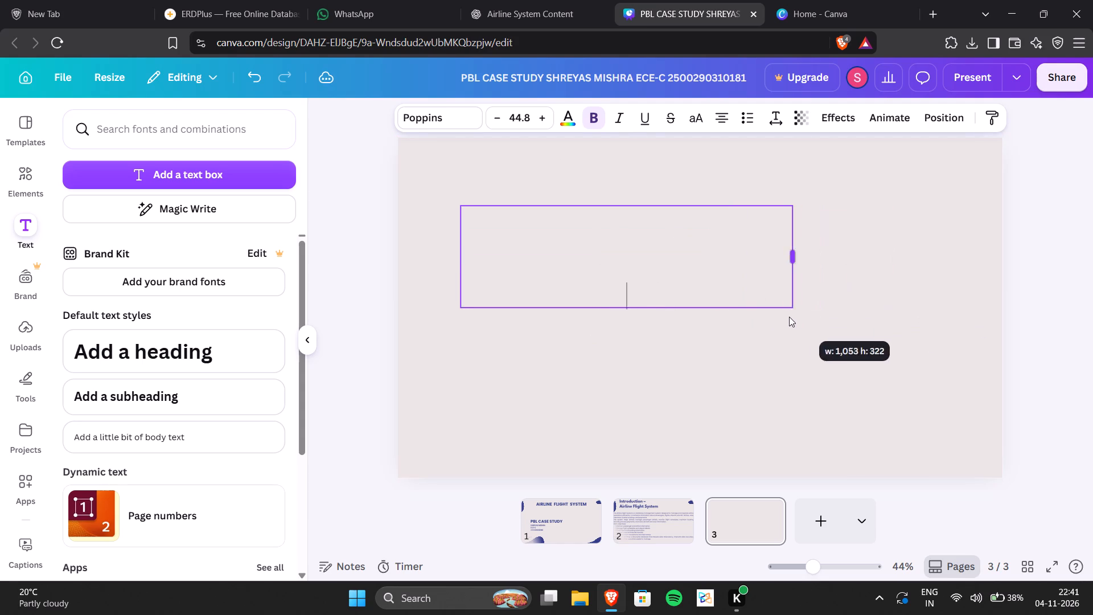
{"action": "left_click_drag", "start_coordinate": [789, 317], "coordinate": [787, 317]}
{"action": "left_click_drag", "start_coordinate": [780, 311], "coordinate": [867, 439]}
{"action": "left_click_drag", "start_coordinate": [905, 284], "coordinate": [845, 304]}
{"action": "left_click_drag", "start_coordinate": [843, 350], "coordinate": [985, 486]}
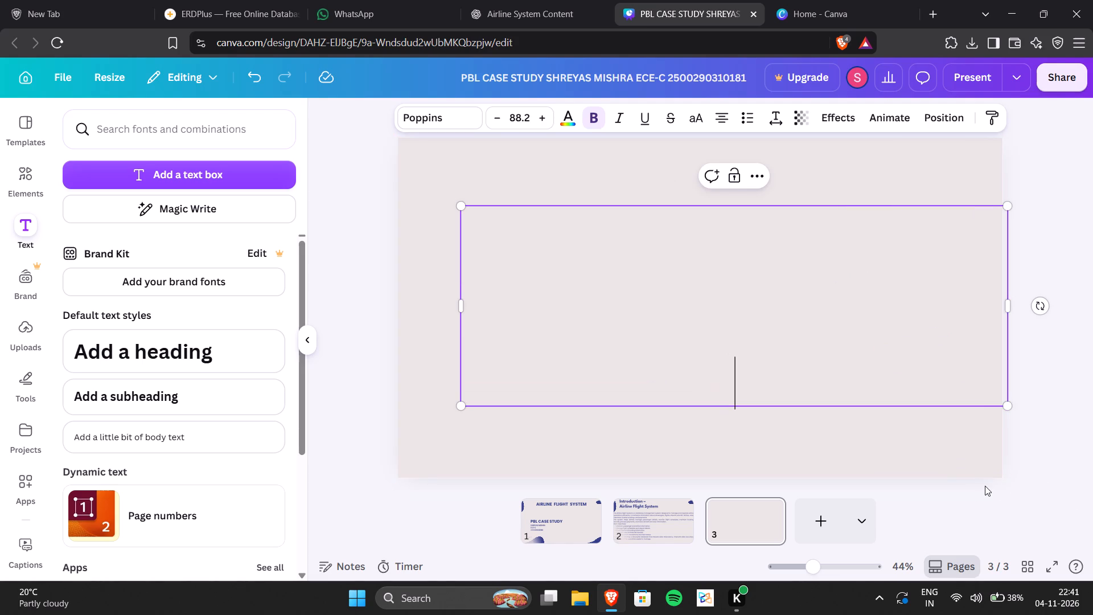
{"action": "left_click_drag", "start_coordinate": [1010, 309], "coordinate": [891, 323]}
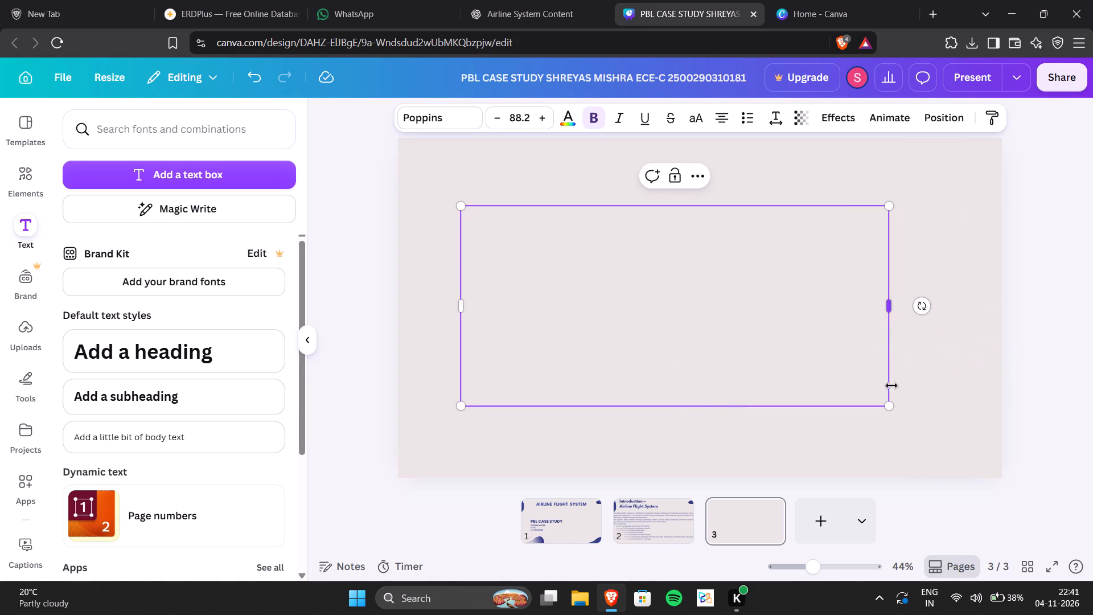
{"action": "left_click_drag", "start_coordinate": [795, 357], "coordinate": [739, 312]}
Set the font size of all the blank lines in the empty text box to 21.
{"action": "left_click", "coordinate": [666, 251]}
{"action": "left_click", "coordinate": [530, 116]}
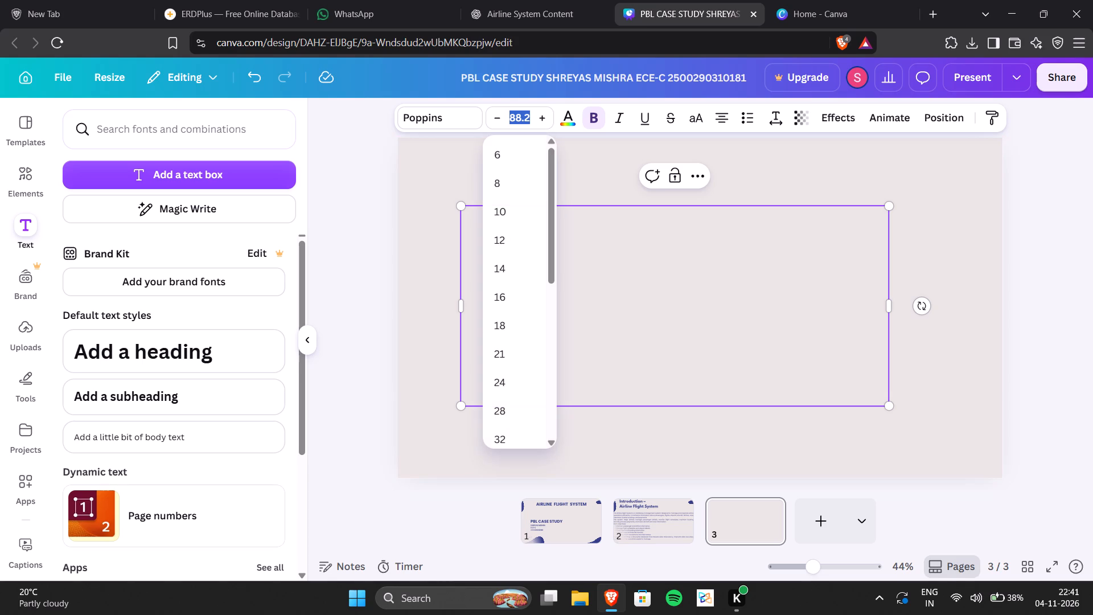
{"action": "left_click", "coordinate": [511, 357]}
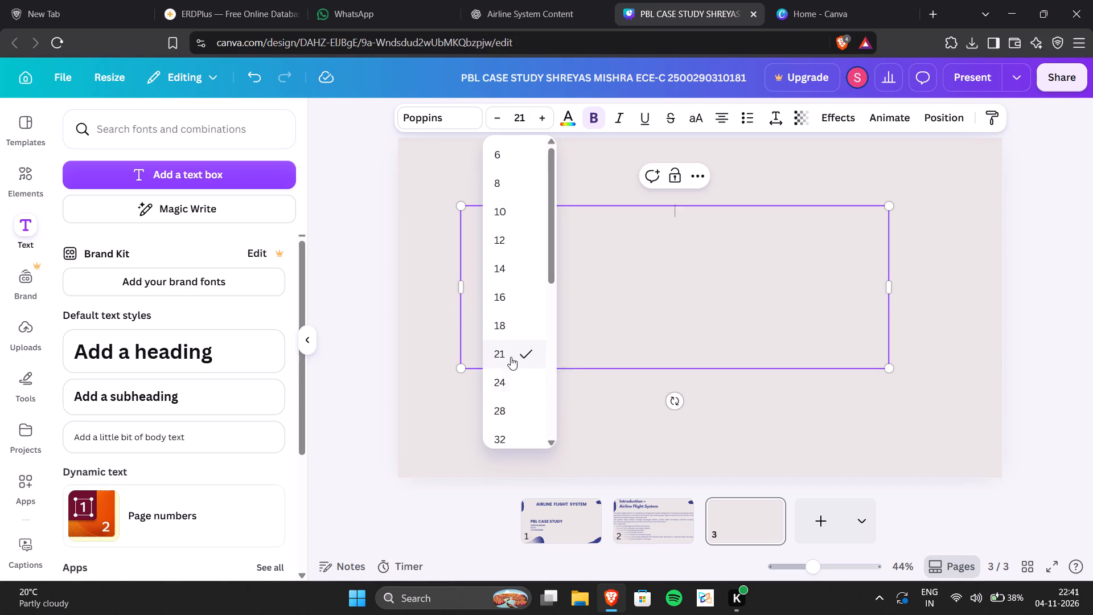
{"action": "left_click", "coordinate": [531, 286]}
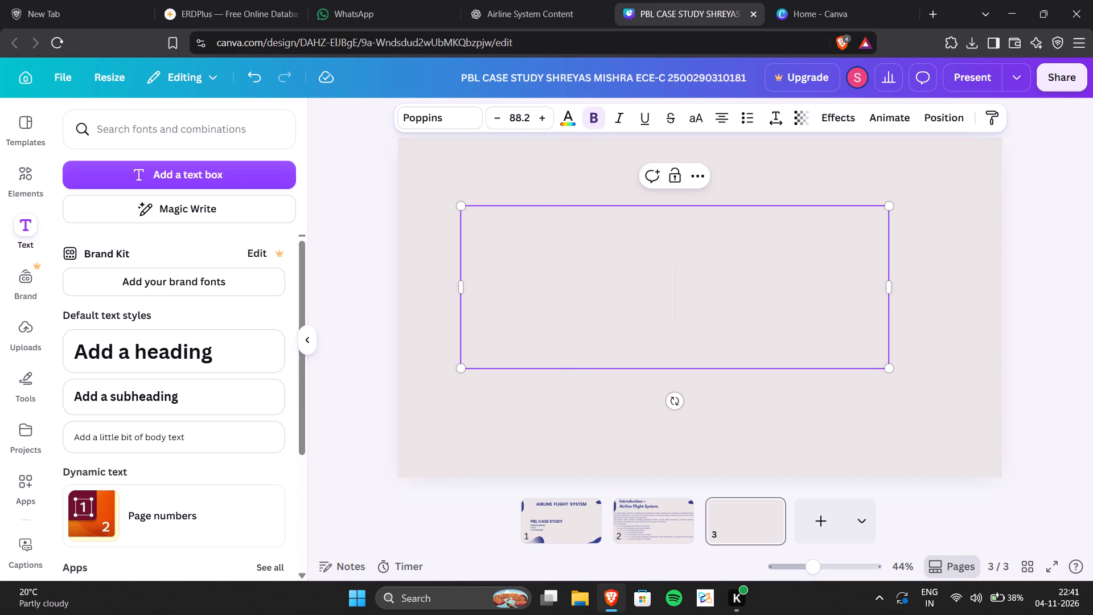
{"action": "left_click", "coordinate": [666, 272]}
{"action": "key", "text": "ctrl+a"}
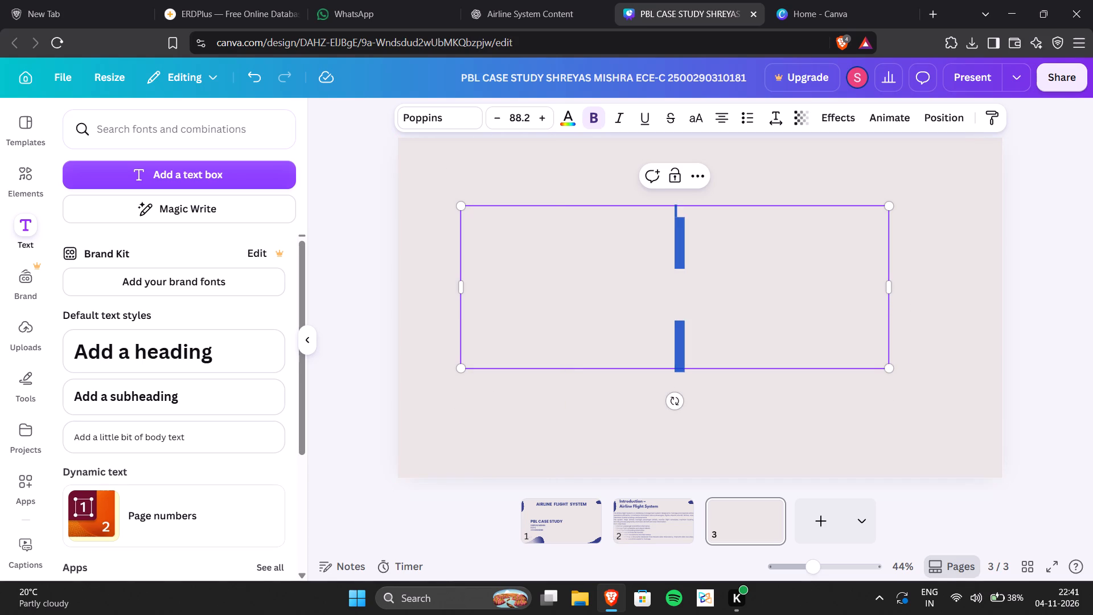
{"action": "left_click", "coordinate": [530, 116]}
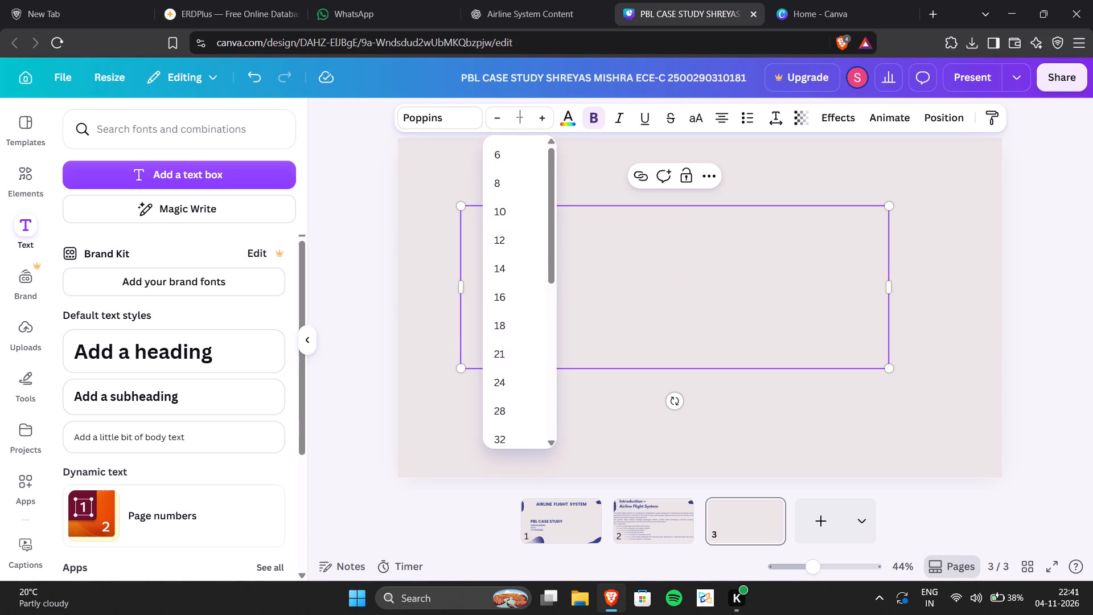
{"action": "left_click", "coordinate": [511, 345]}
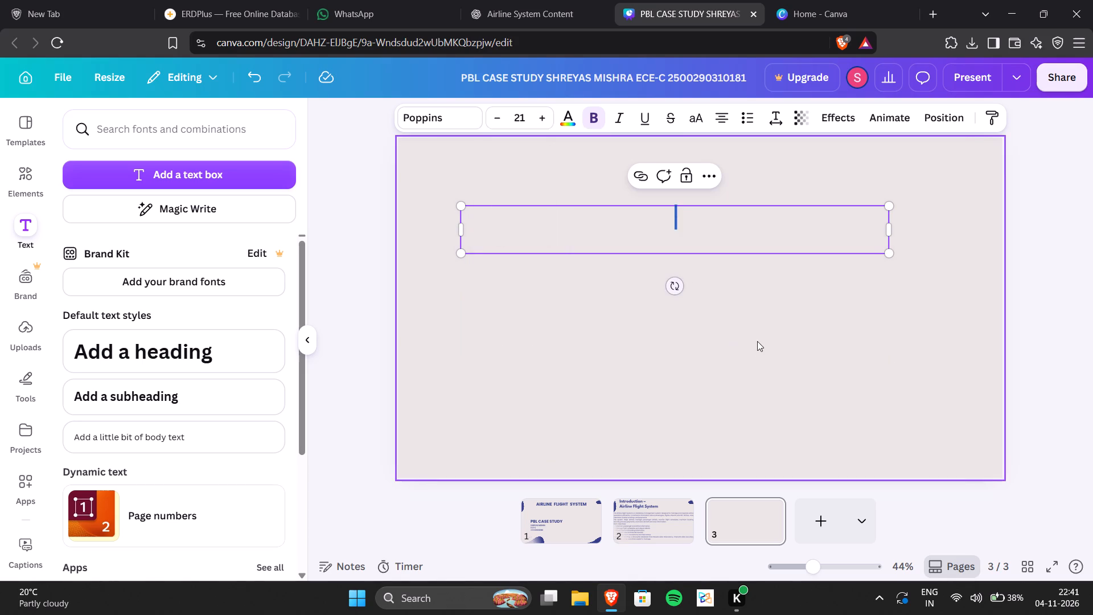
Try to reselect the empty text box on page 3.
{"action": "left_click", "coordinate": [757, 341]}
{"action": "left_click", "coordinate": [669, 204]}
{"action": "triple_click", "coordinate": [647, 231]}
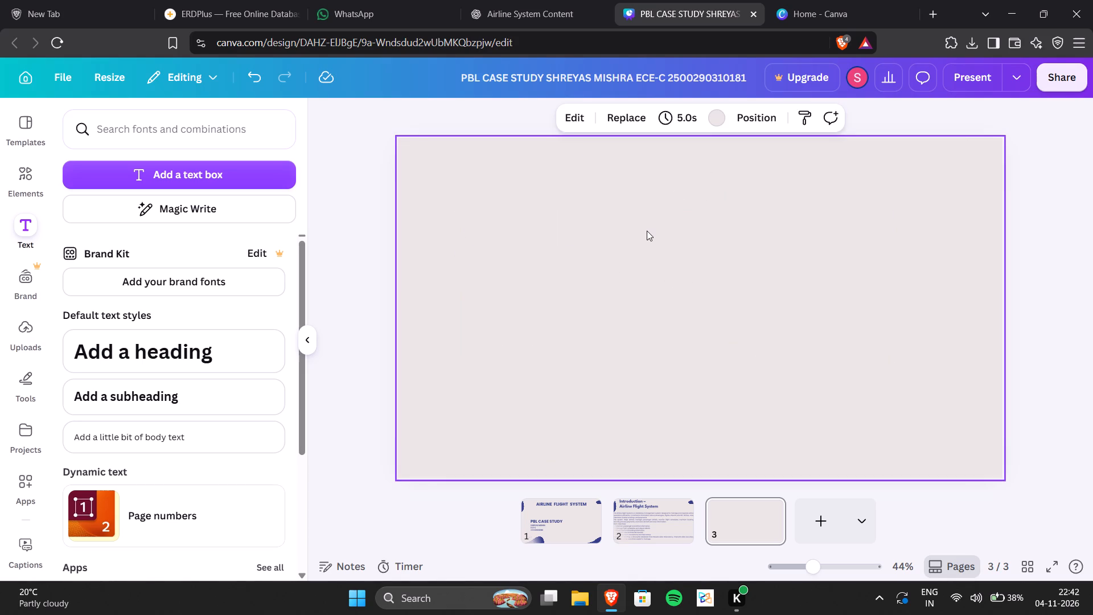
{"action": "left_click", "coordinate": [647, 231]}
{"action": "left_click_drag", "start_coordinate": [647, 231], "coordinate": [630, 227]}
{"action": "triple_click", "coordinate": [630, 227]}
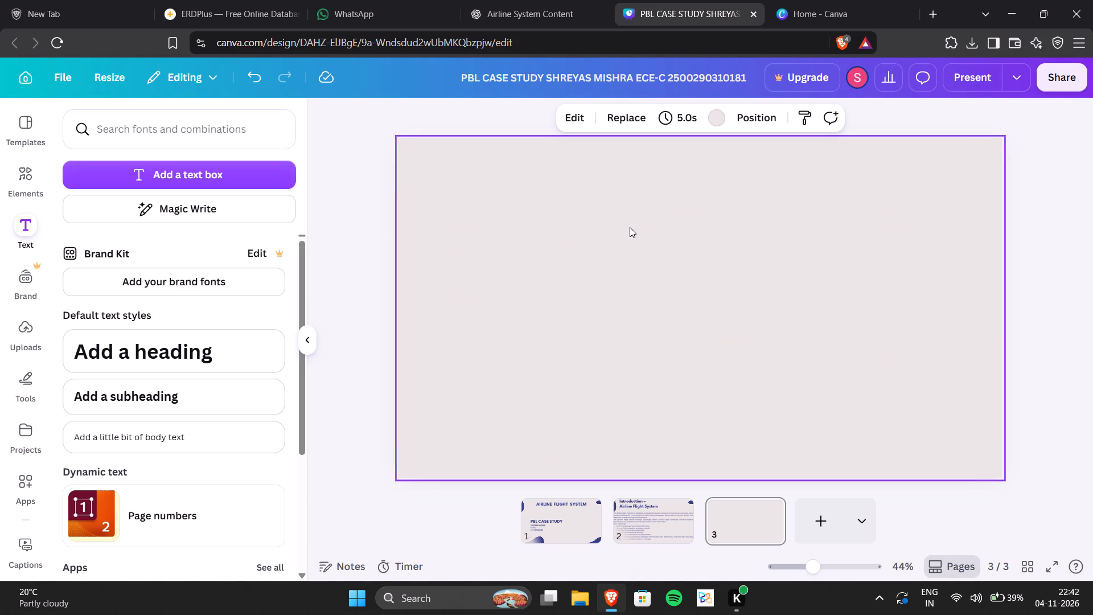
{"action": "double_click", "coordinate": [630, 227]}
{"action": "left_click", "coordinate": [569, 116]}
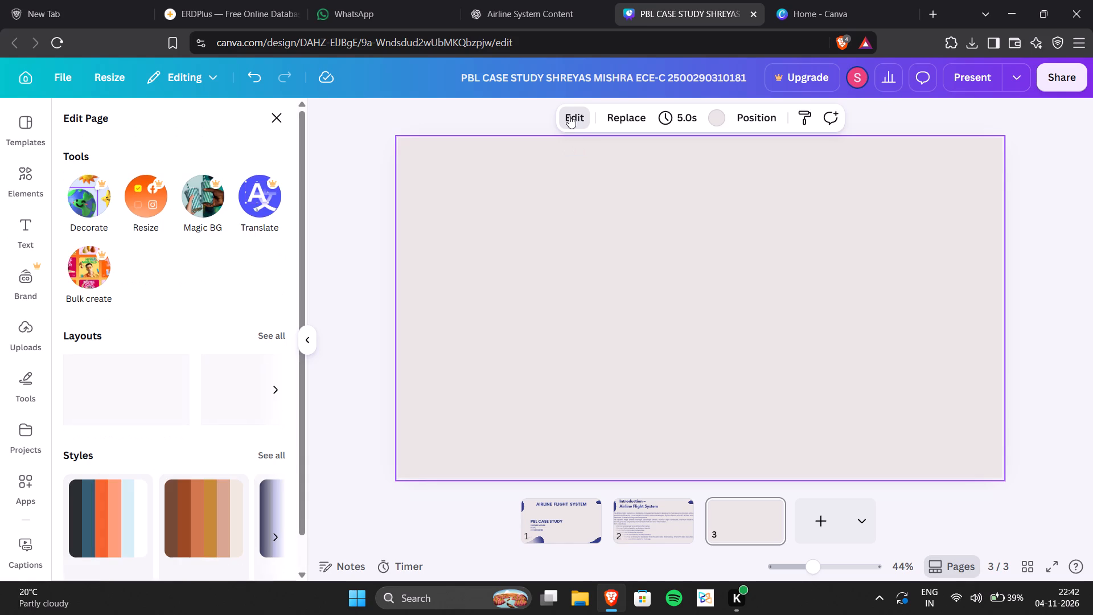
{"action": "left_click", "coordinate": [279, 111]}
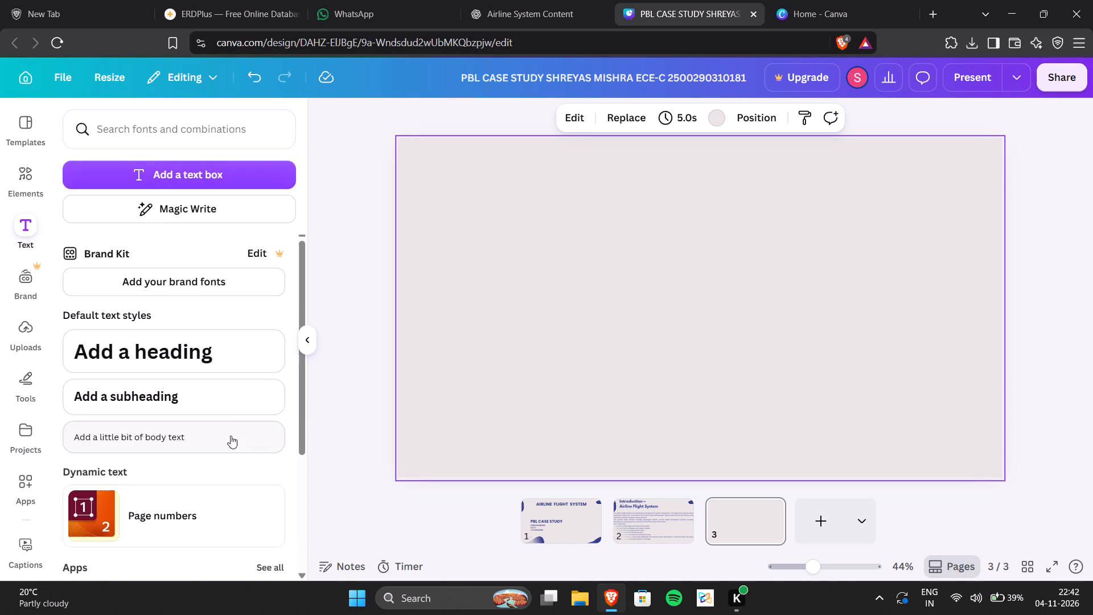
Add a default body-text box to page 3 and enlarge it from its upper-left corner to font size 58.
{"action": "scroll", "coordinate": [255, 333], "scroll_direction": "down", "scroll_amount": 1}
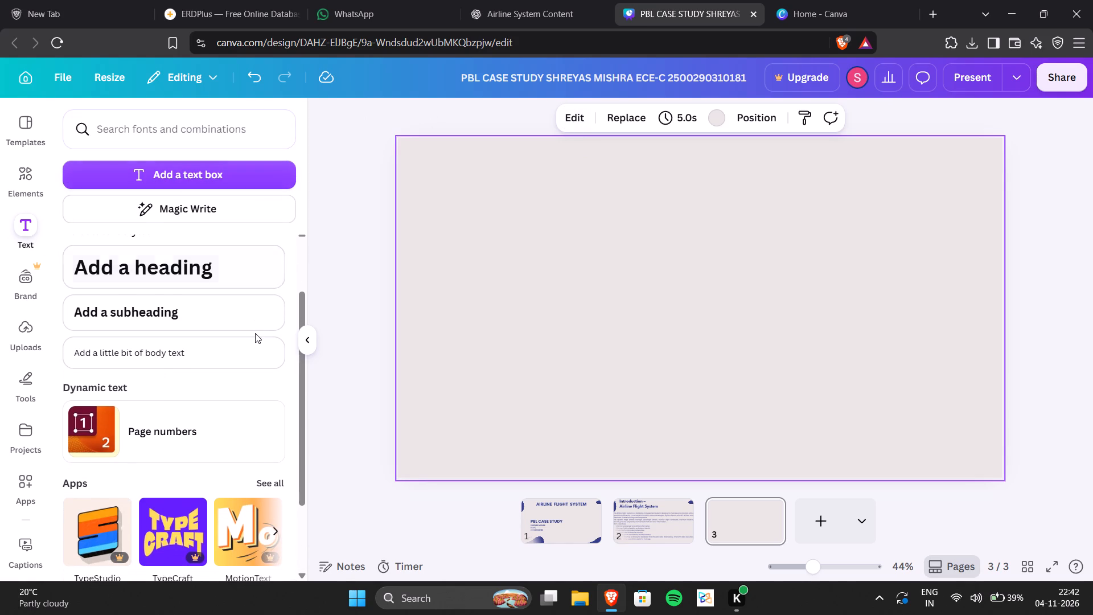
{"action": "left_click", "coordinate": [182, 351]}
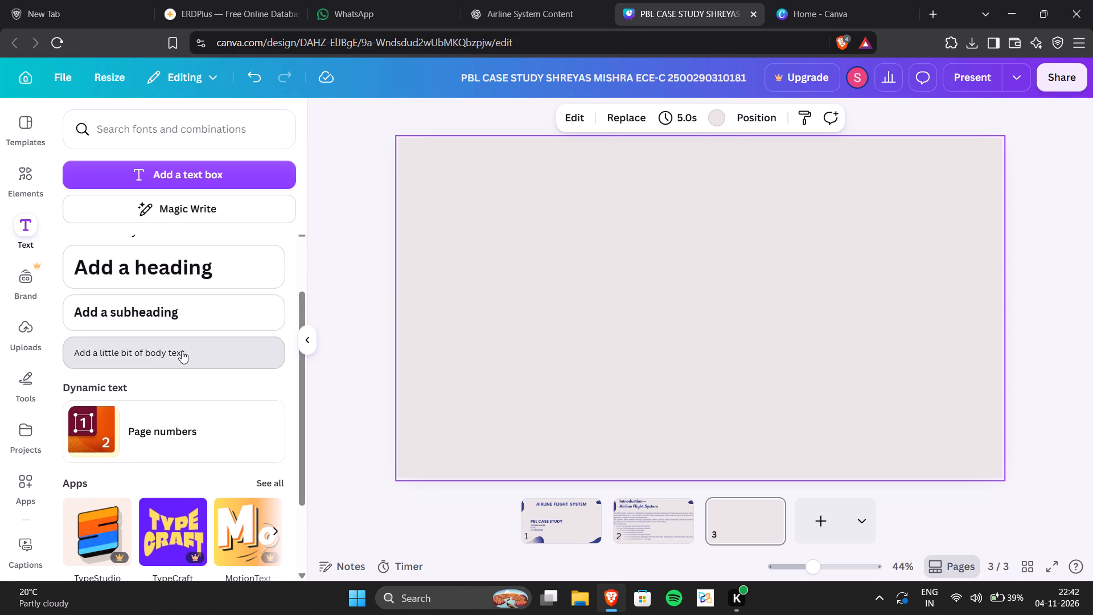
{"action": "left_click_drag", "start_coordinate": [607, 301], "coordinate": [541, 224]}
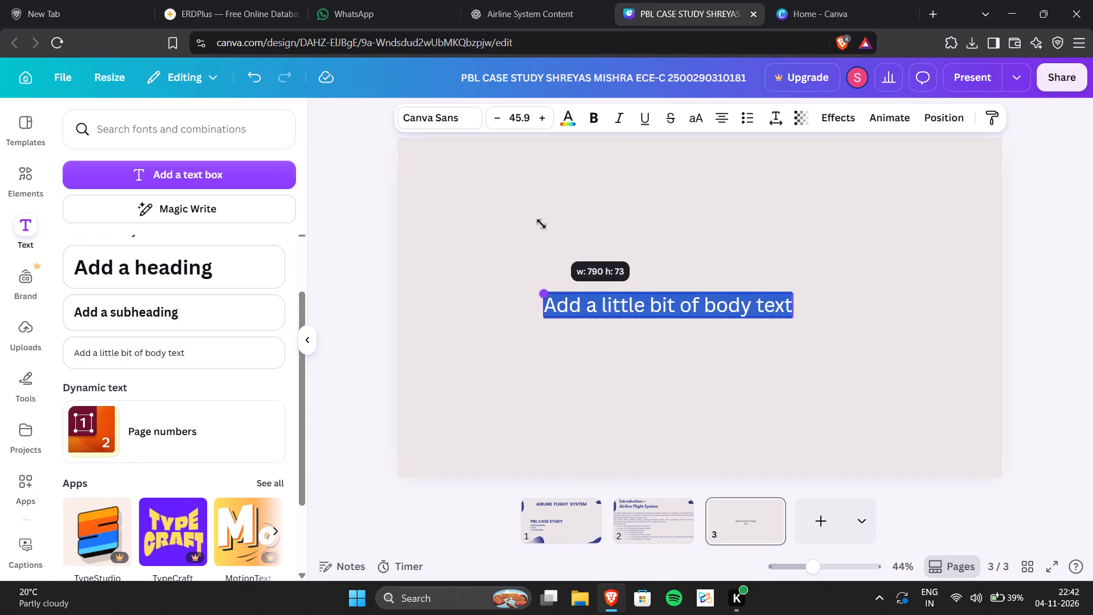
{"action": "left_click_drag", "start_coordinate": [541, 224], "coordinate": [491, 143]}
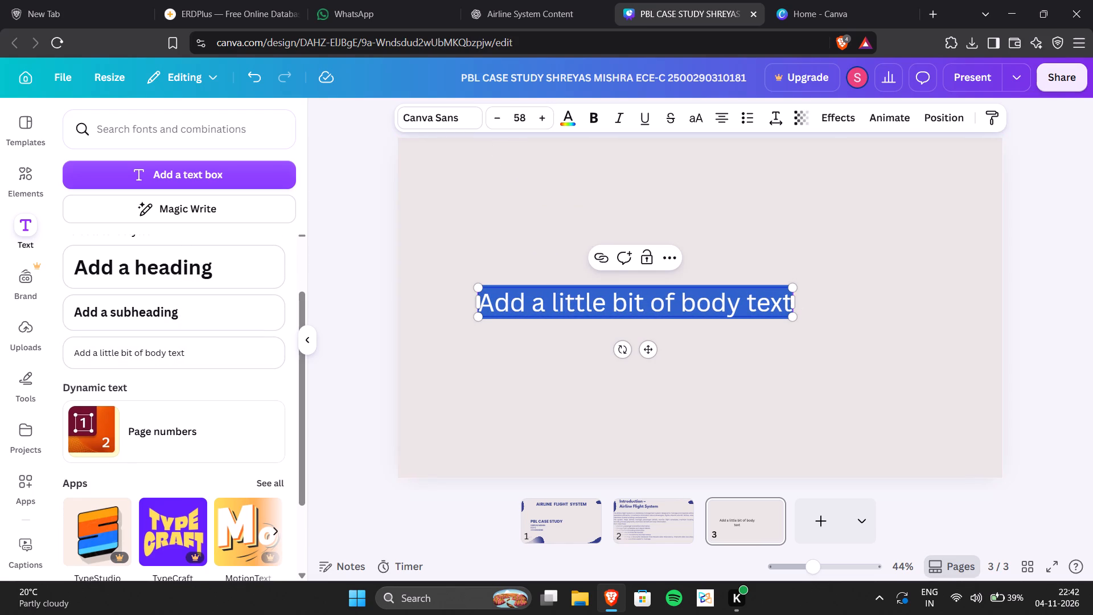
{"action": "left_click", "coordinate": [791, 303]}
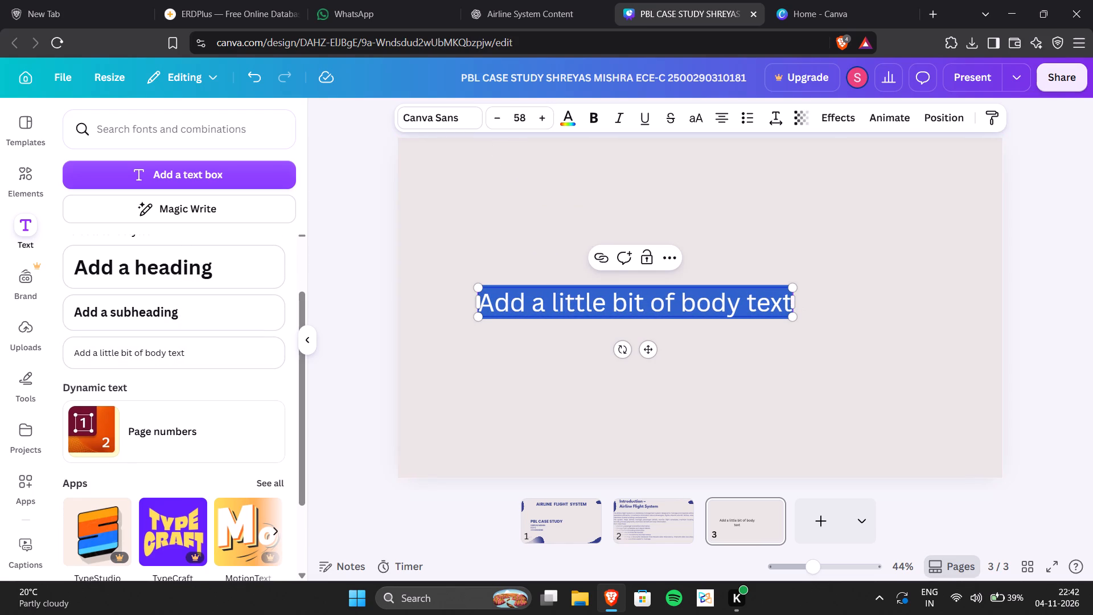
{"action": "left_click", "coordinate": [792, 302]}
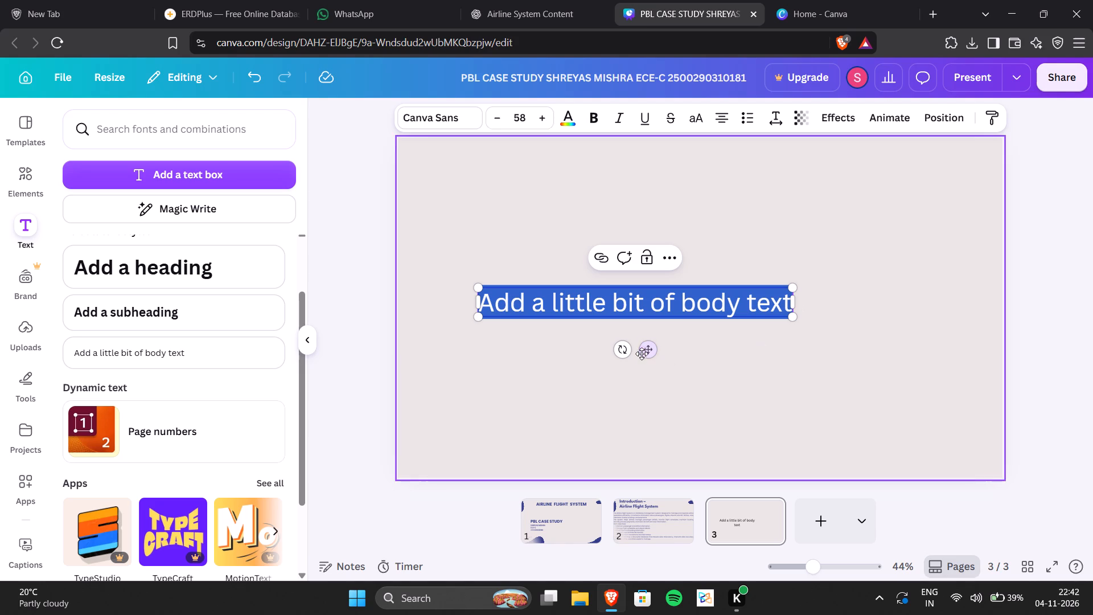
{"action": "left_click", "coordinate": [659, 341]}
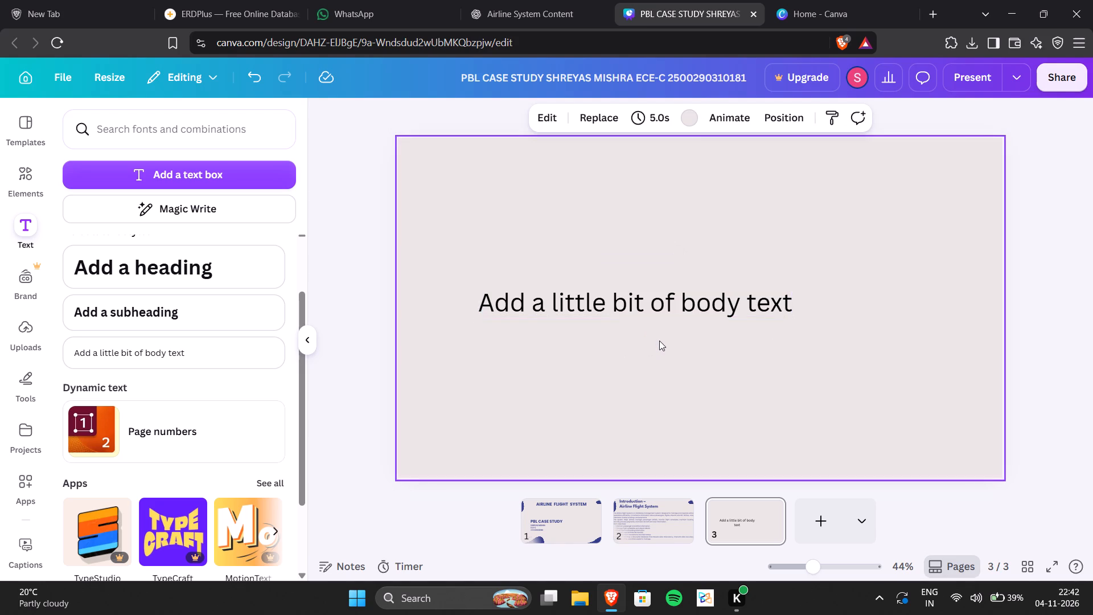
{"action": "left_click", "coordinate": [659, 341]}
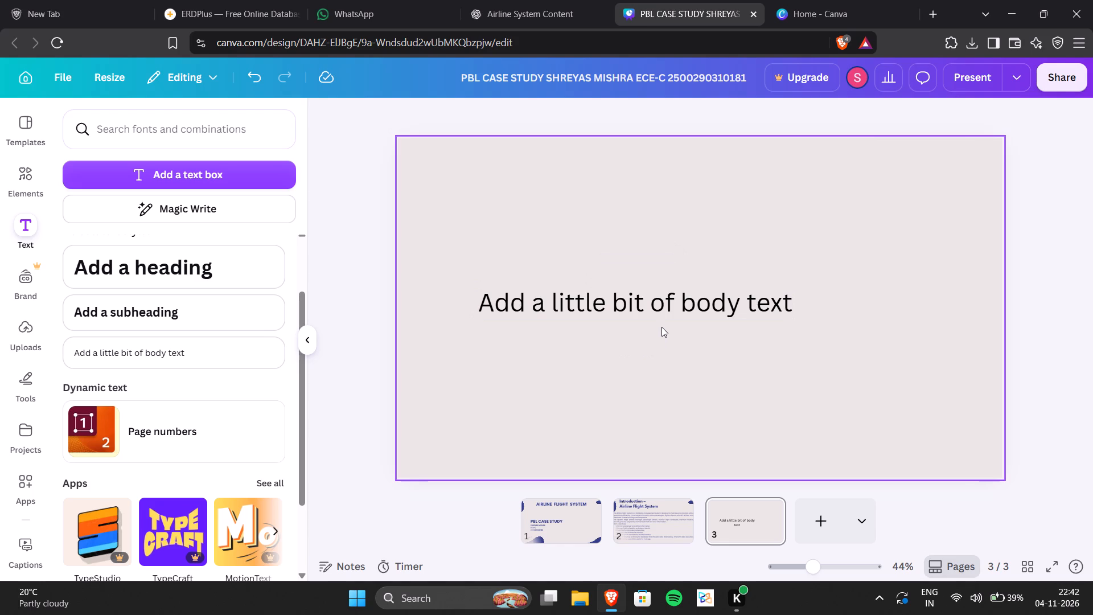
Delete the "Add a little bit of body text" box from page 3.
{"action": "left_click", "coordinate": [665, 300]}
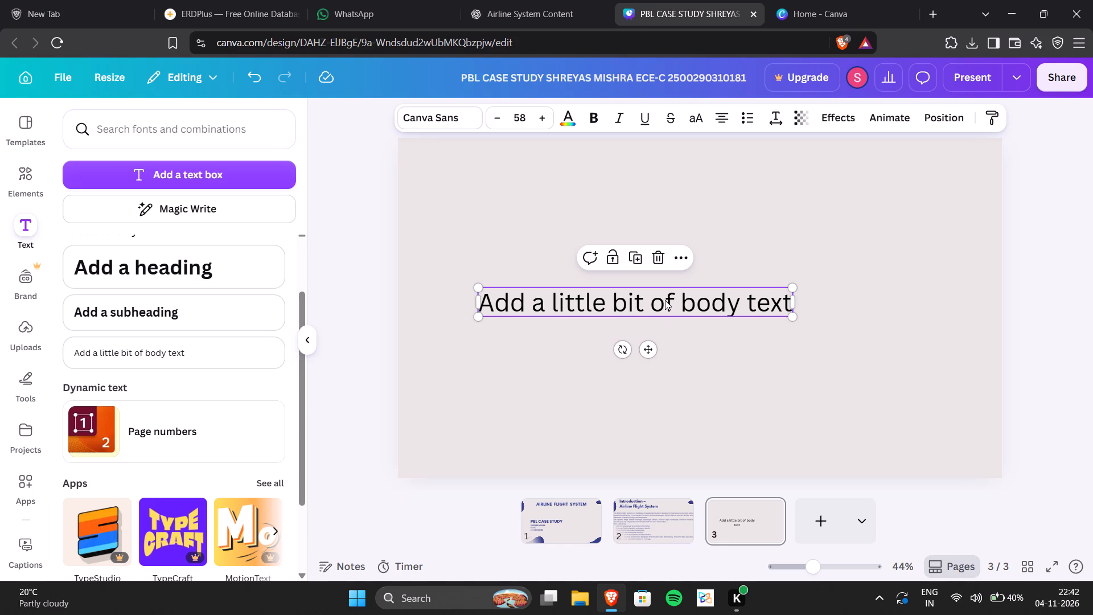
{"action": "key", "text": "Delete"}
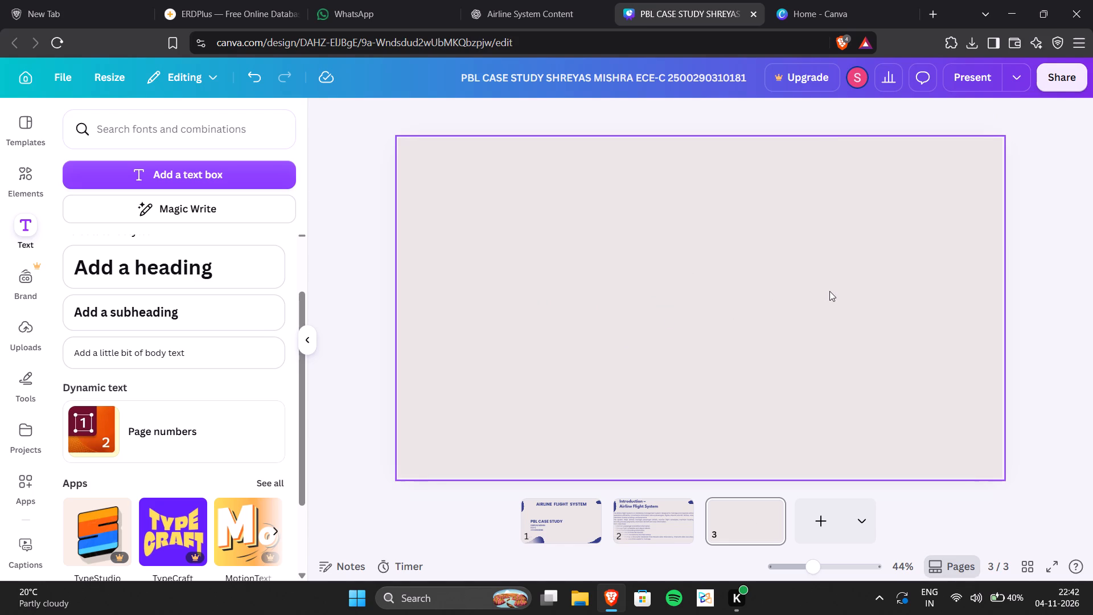
{"action": "key", "text": "Print"}
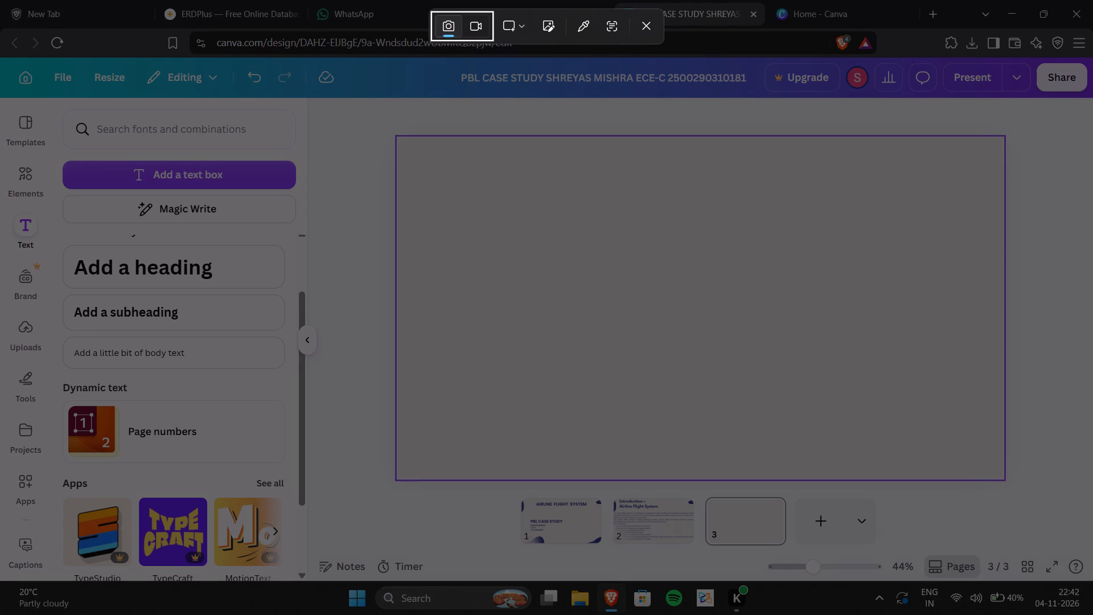
{"action": "left_click_drag", "start_coordinate": [387, 133], "coordinate": [1026, 498]}
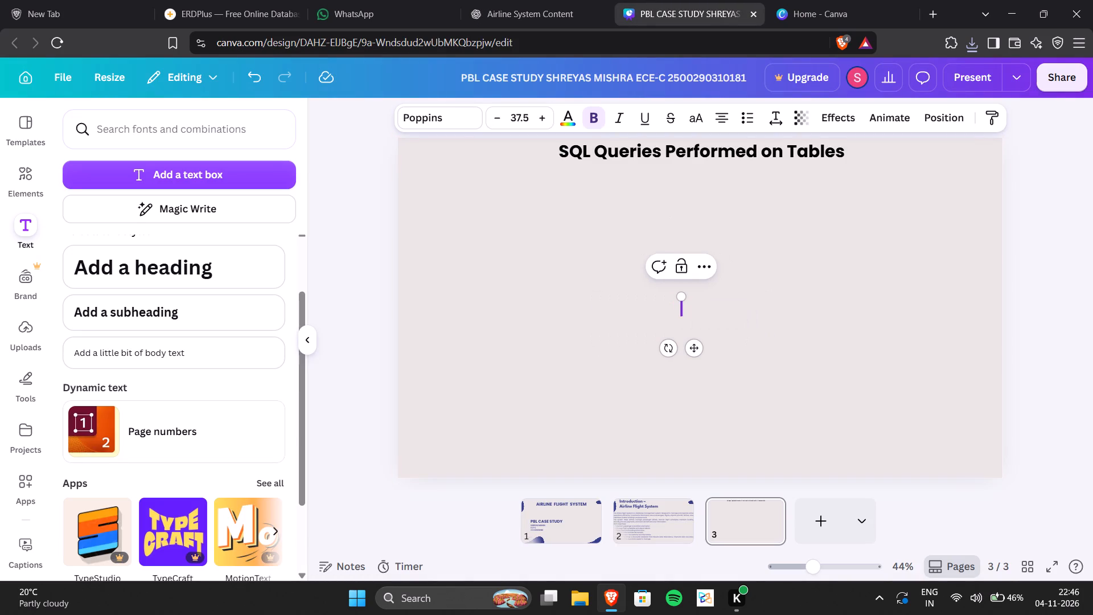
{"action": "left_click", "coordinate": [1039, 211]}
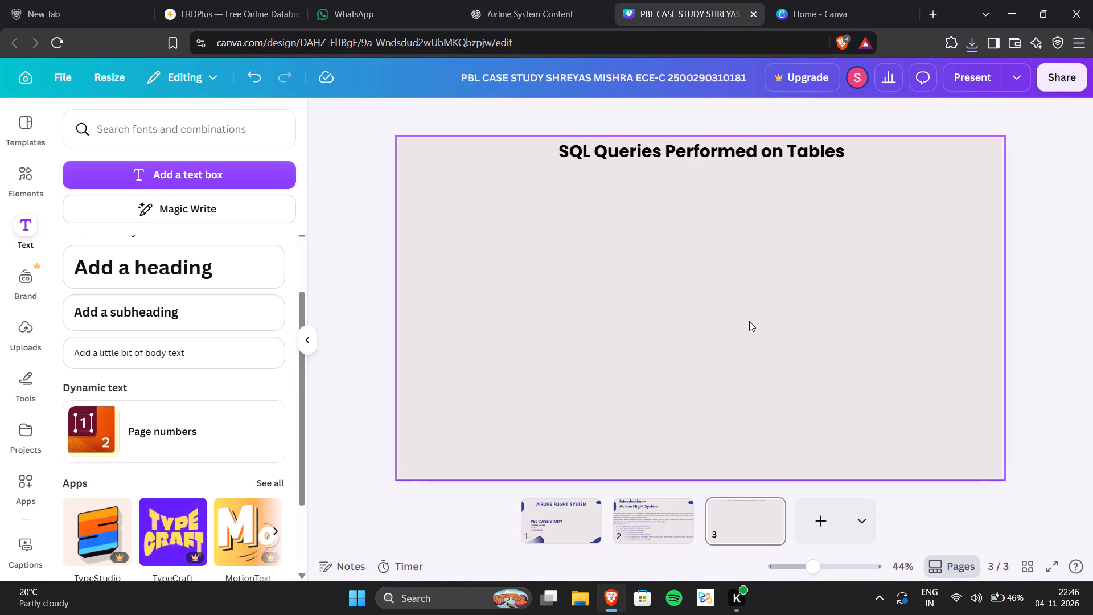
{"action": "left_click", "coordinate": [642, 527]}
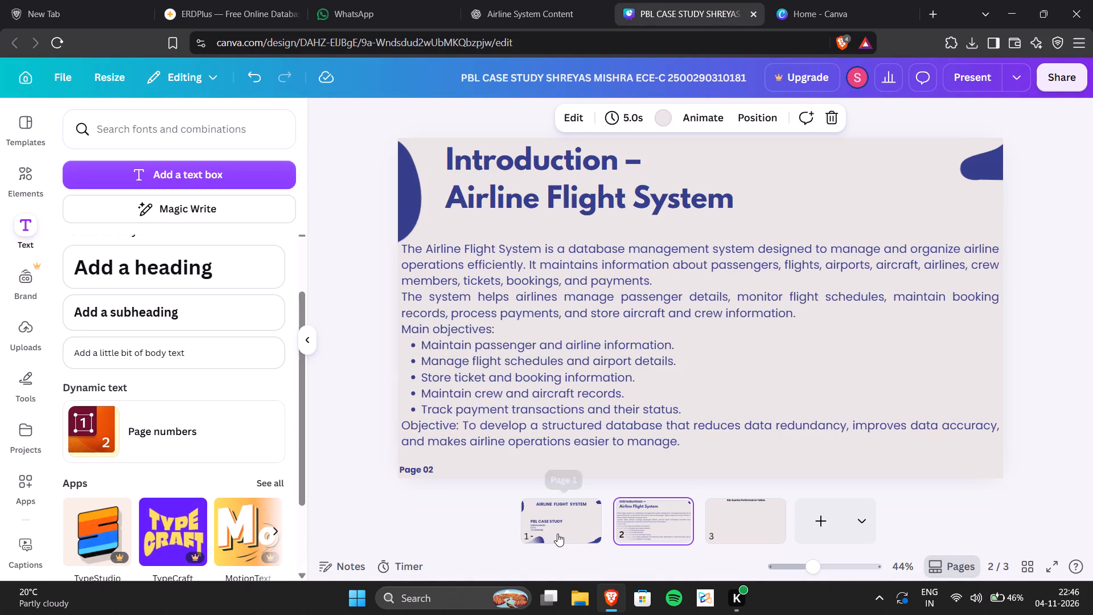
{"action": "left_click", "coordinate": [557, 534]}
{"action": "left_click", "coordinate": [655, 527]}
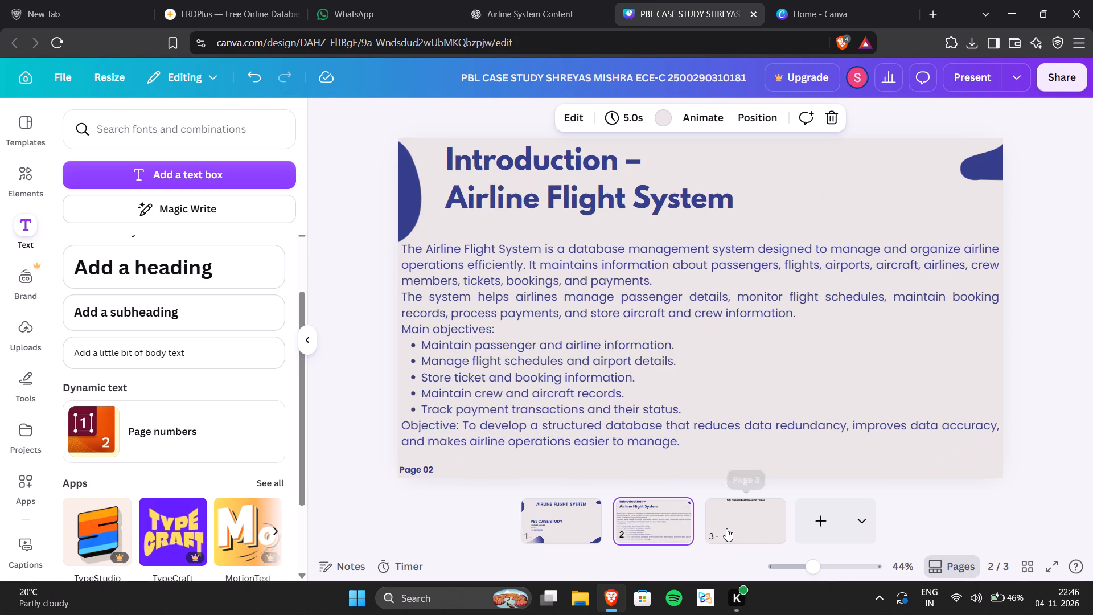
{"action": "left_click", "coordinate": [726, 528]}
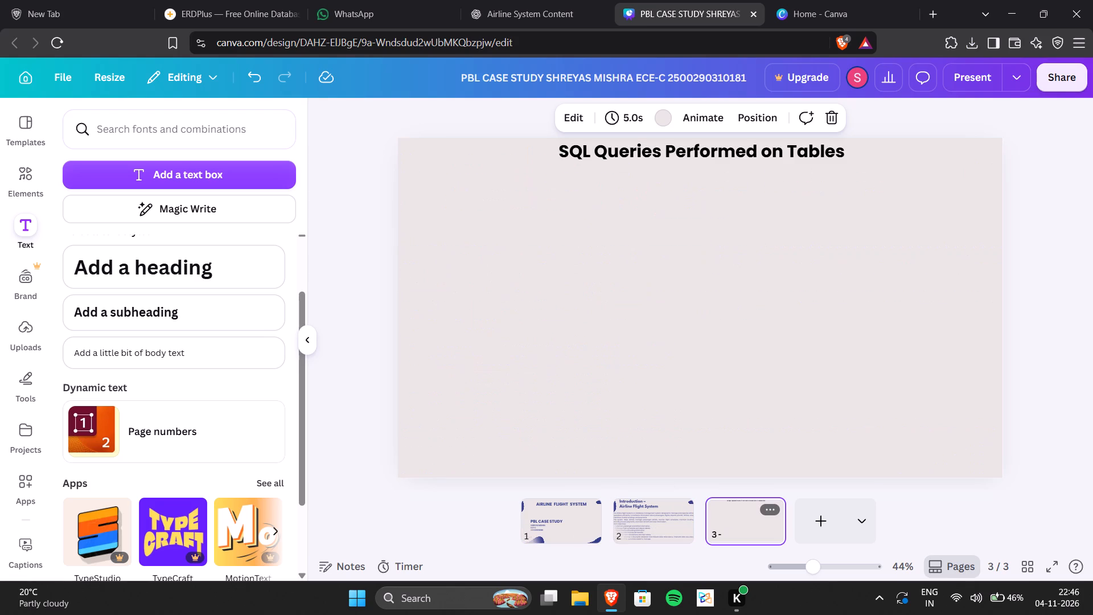
In ChatGPT, dismiss the desktop app promotion and download the SQL queries slide to Downloads as Airline_Flight_System_SQL_Queries.
{"action": "left_click", "coordinate": [523, 6]}
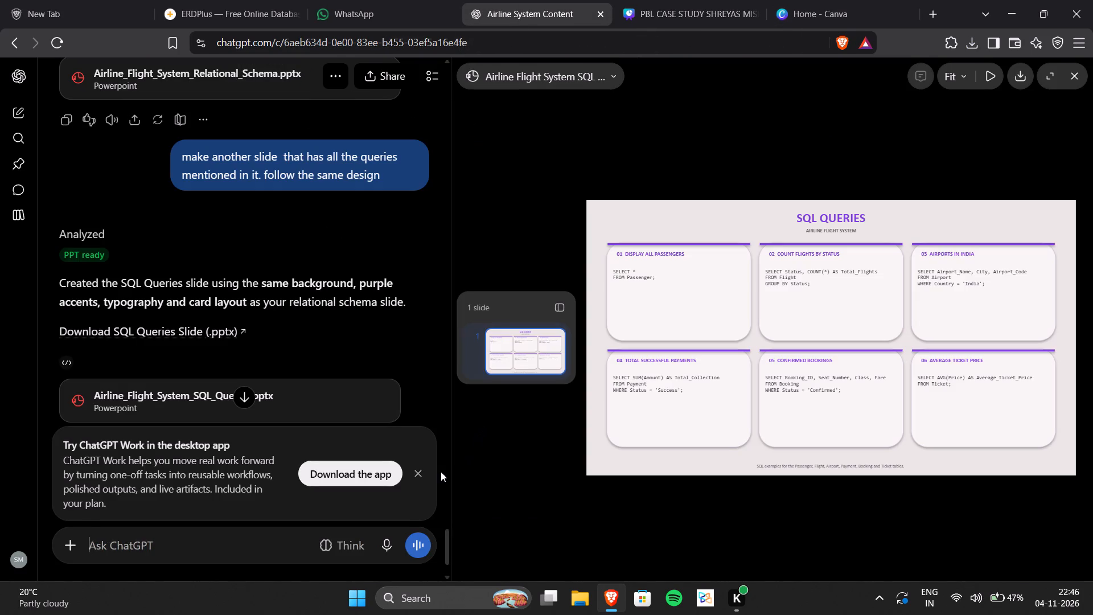
{"action": "left_click", "coordinate": [428, 472]}
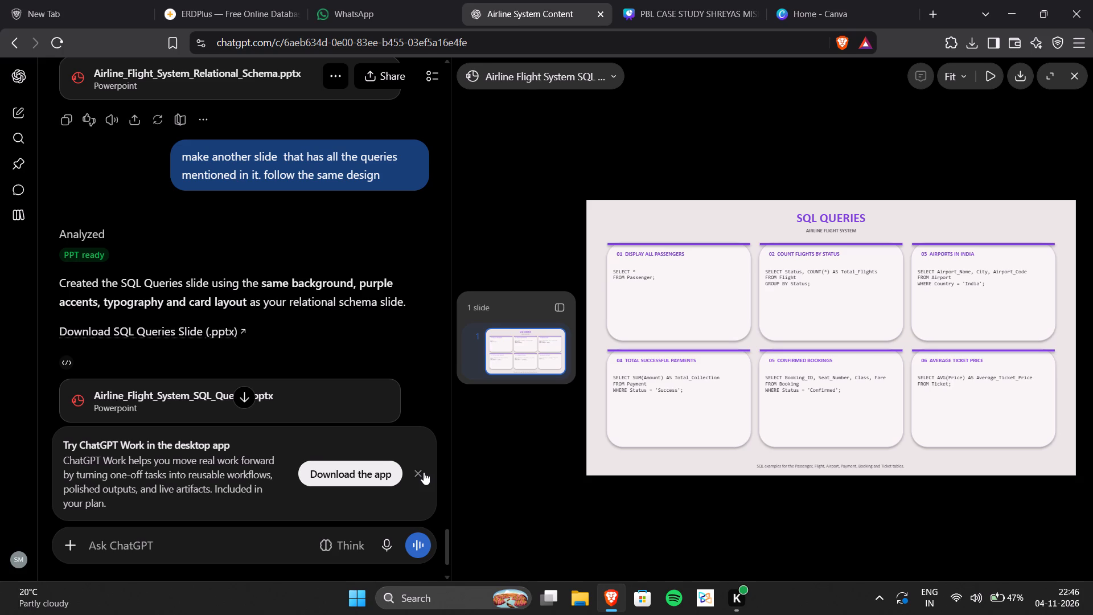
{"action": "left_click", "coordinate": [424, 472]}
{"action": "left_click", "coordinate": [1020, 77]}
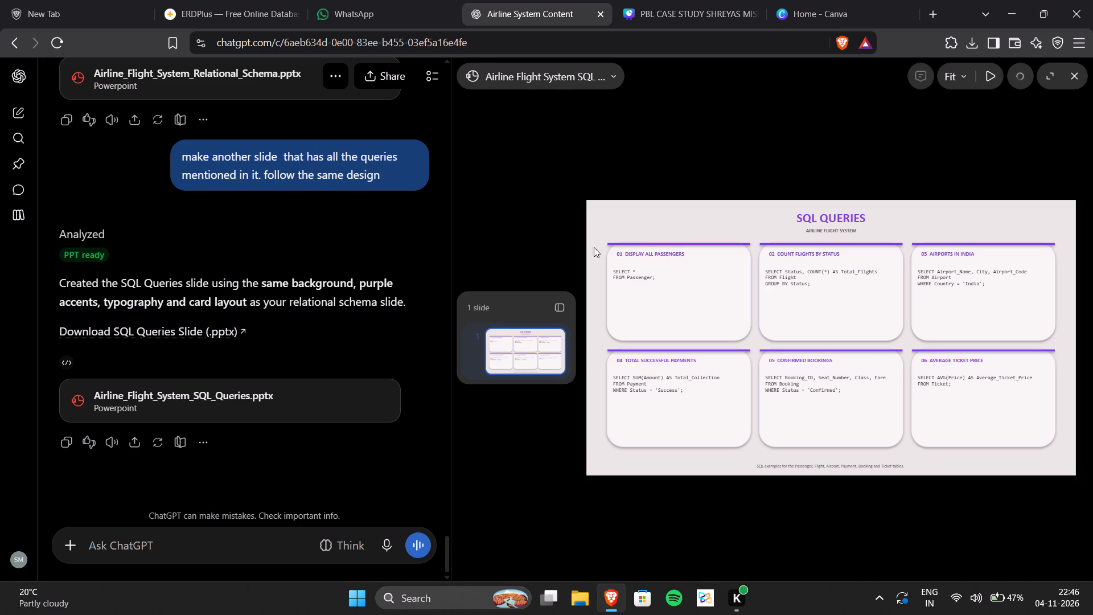
{"action": "scroll", "coordinate": [376, 458], "scroll_direction": "down", "scroll_amount": 1}
{"action": "scroll", "coordinate": [376, 458], "scroll_direction": "up", "scroll_amount": 1}
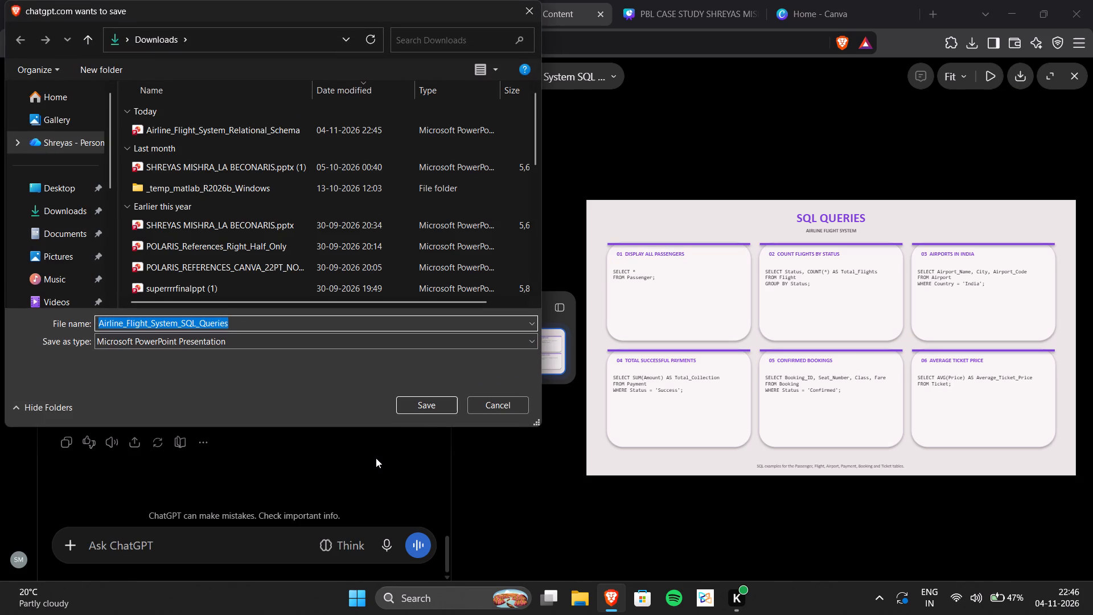
{"action": "left_click", "coordinate": [437, 406]}
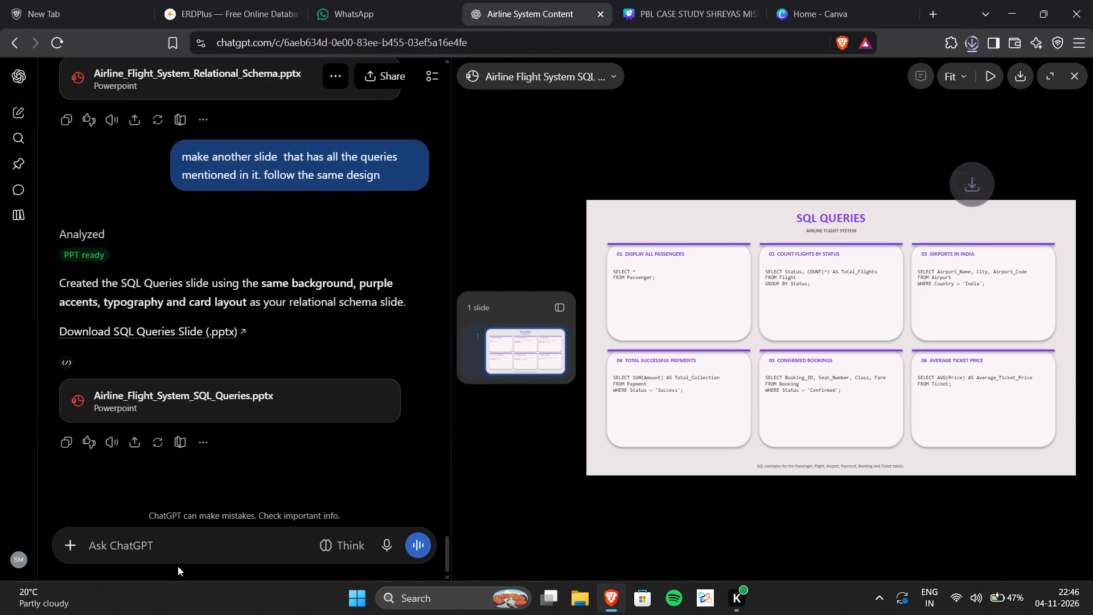
Start writing a follow-up message to ChatGPT in the same chat, opening with "makw".
{"action": "left_click", "coordinate": [164, 551]}
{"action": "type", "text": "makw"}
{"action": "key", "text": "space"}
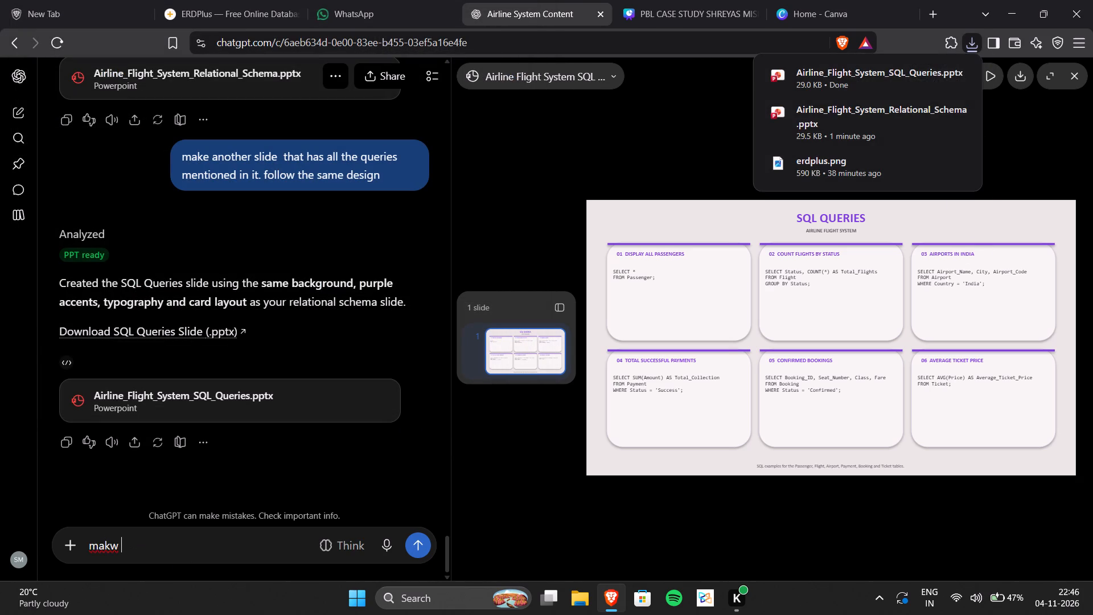
Complete the follow-up and send ChatGPT the message "make another slide that shows the result of those queroes".
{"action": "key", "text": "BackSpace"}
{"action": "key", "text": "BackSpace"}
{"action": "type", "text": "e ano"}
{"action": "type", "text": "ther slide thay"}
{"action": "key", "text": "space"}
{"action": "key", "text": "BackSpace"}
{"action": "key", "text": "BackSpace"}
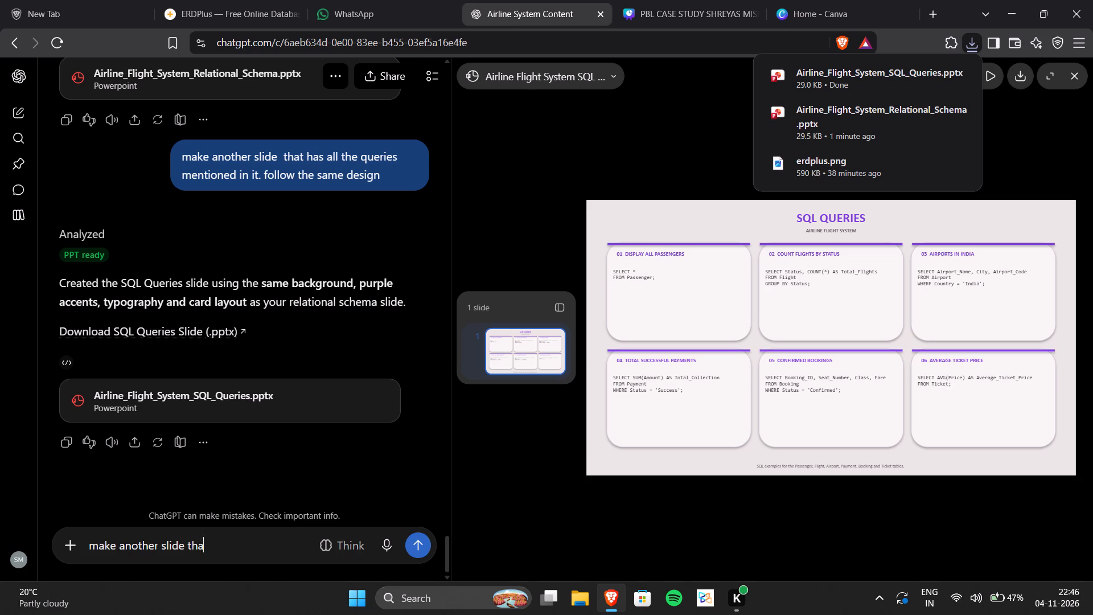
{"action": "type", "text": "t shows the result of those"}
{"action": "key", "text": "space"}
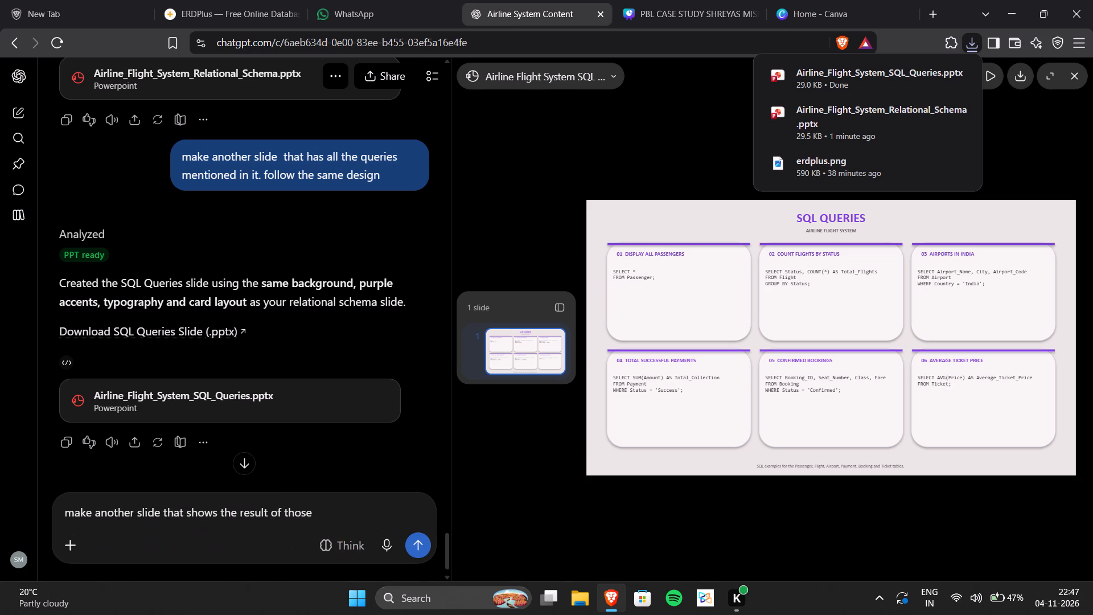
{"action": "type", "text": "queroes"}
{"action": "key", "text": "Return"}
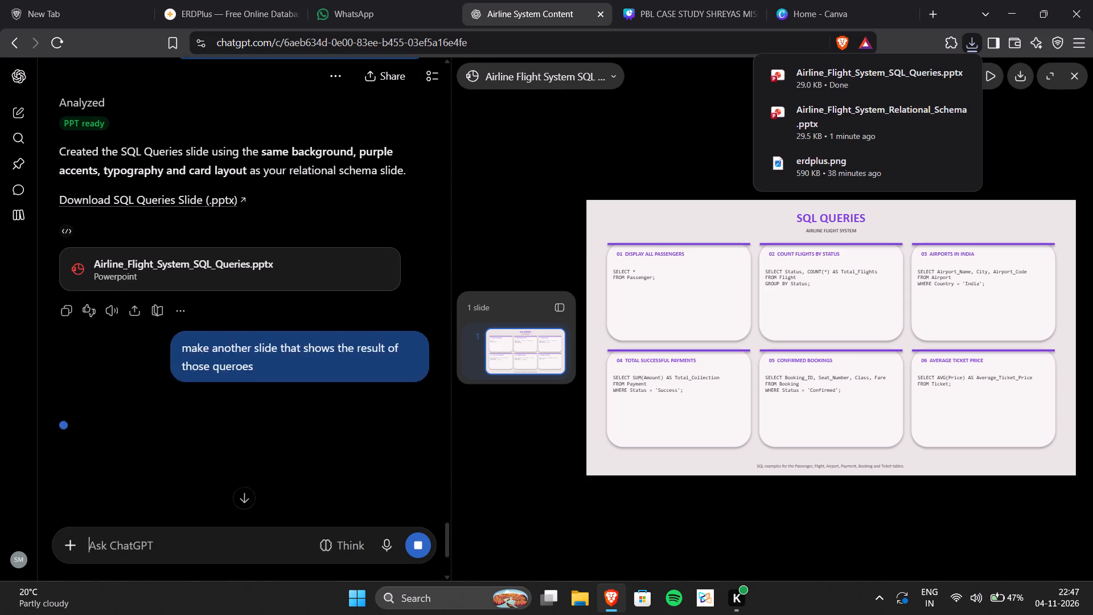
Close the slide preview and review the SQL queries and their output tables earlier in the chat.
{"action": "left_click", "coordinate": [1074, 69]}
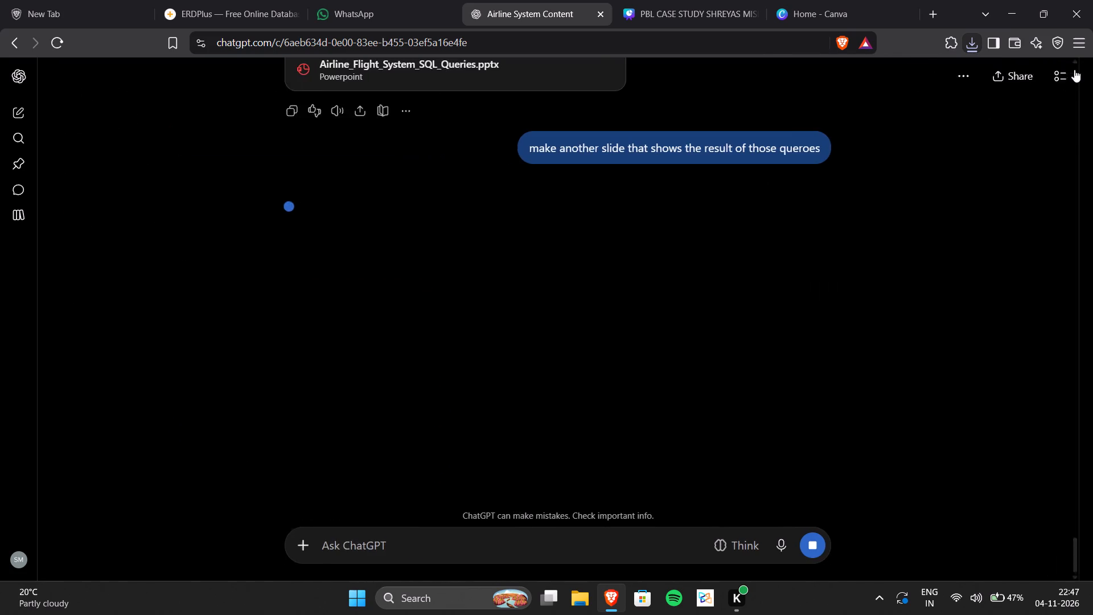
{"action": "scroll", "coordinate": [422, 272], "scroll_direction": "up", "scroll_amount": 12}
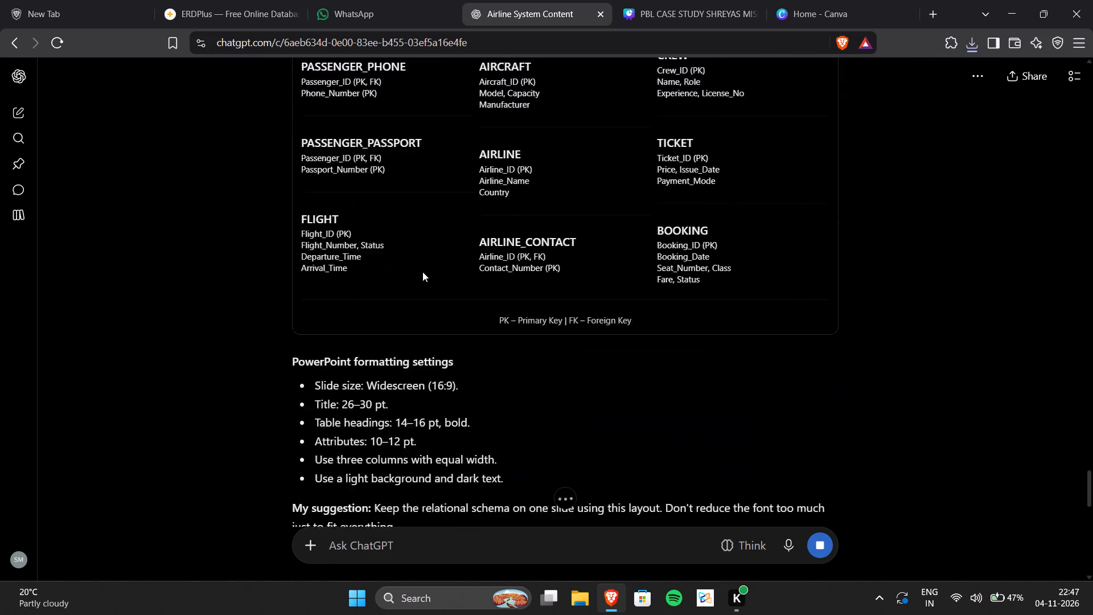
{"action": "scroll", "coordinate": [422, 272], "scroll_direction": "up", "scroll_amount": 13}
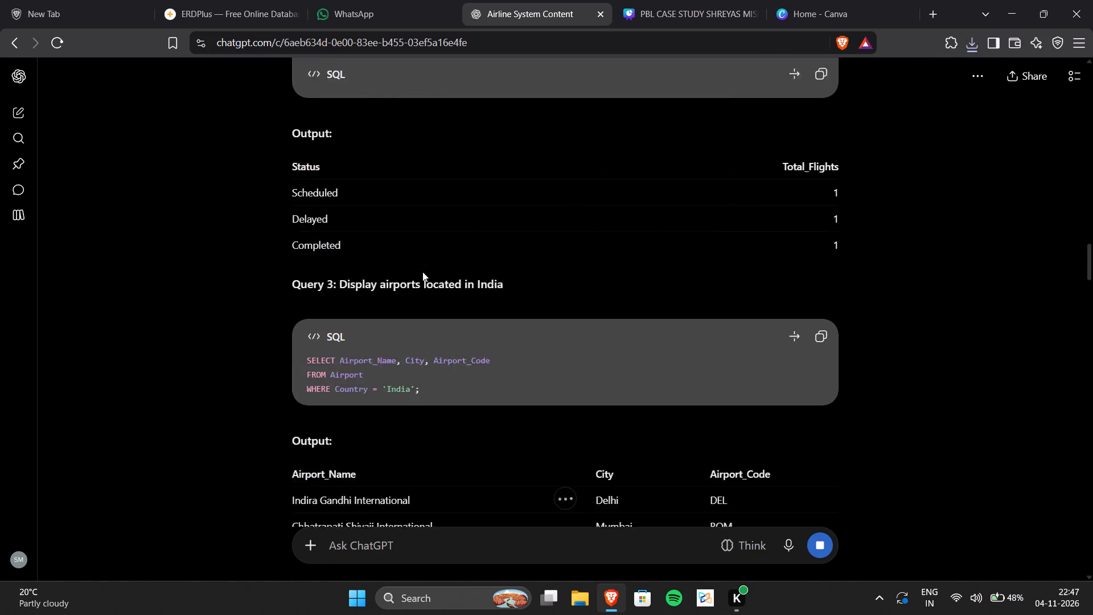
{"action": "scroll", "coordinate": [422, 272], "scroll_direction": "up", "scroll_amount": 6}
{"action": "scroll", "coordinate": [422, 272], "scroll_direction": "down", "scroll_amount": 1}
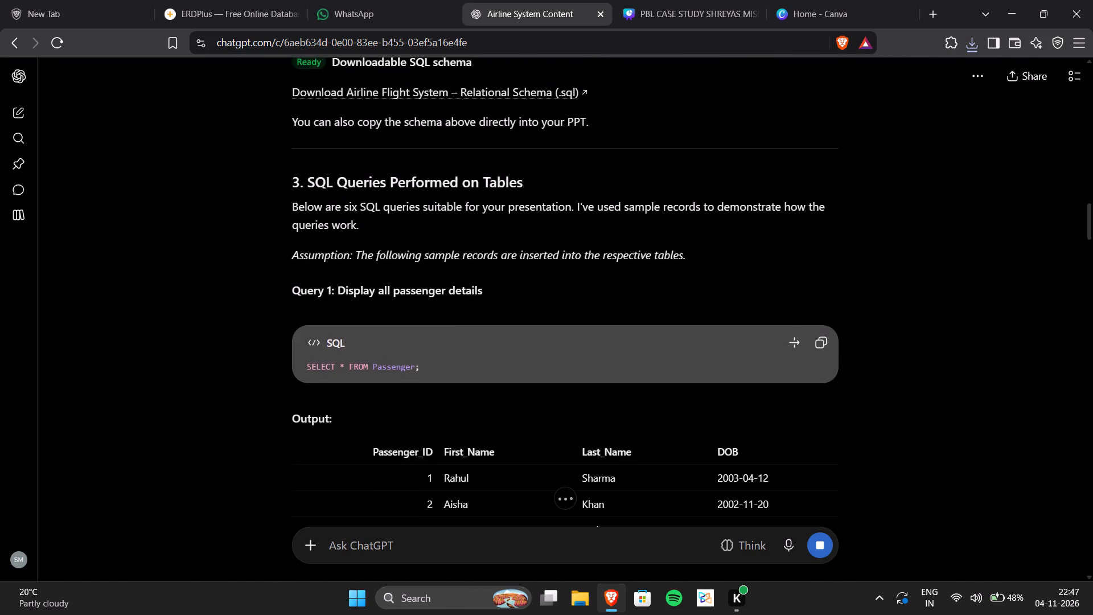
{"action": "scroll", "coordinate": [422, 272], "scroll_direction": "down", "scroll_amount": 8}
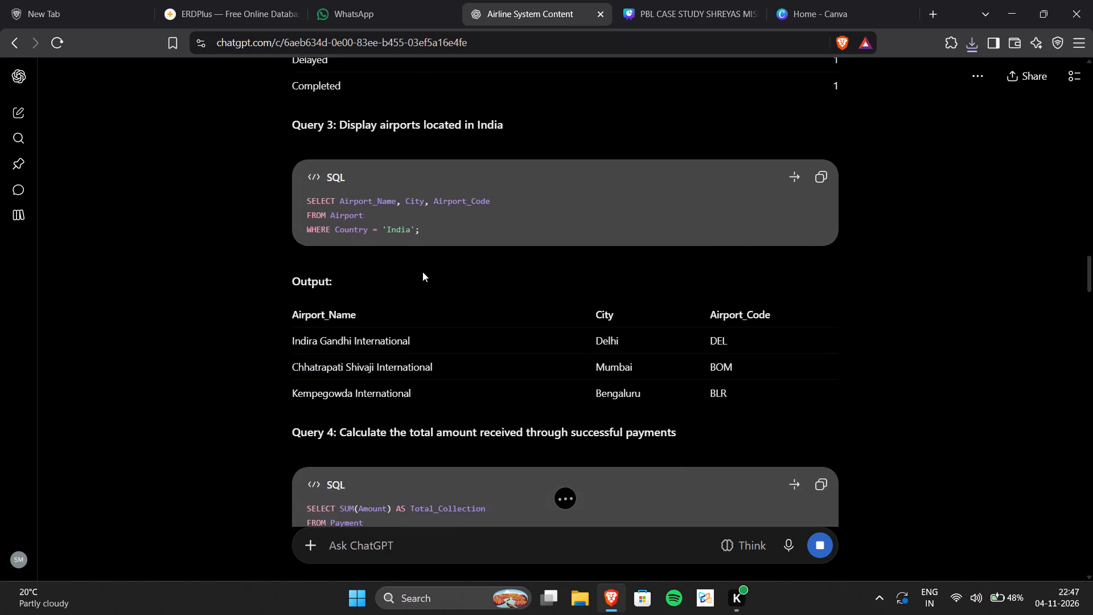
{"action": "scroll", "coordinate": [422, 272], "scroll_direction": "down", "scroll_amount": 7}
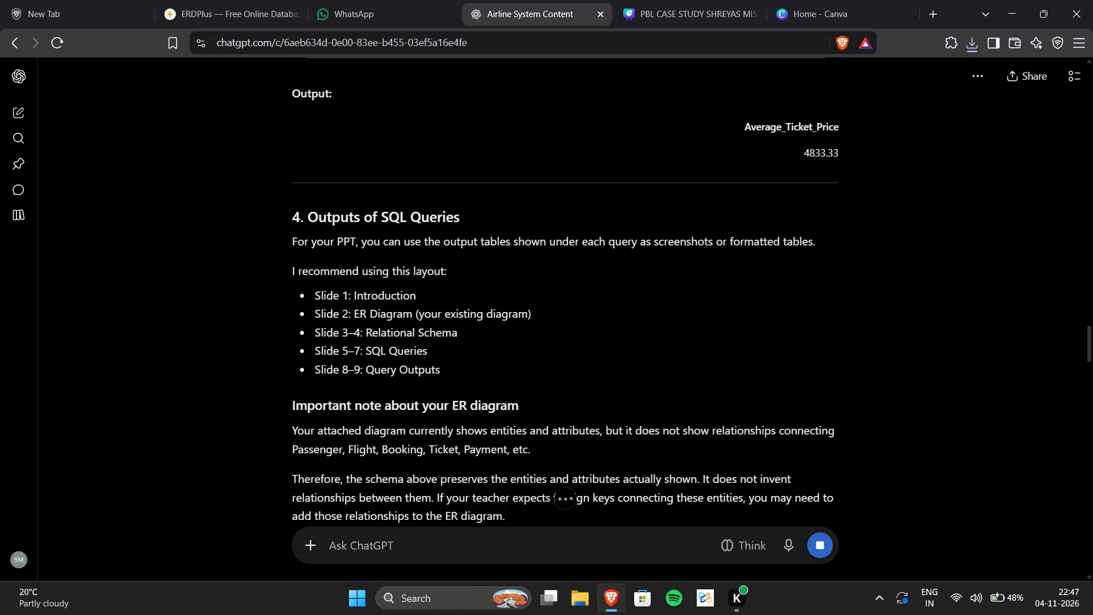
{"action": "scroll", "coordinate": [422, 272], "scroll_direction": "down", "scroll_amount": 11}
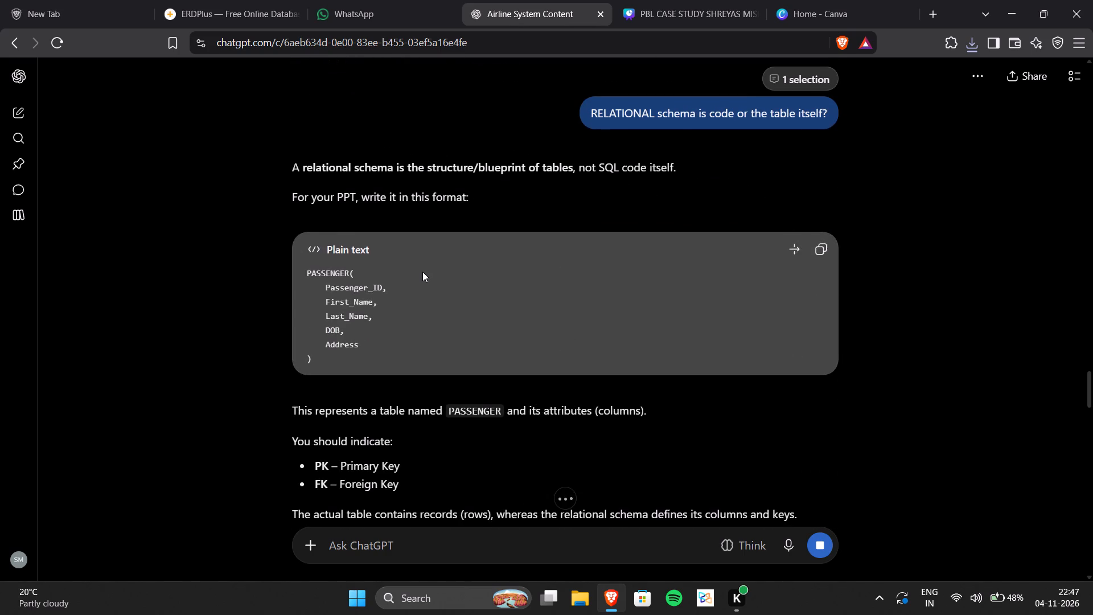
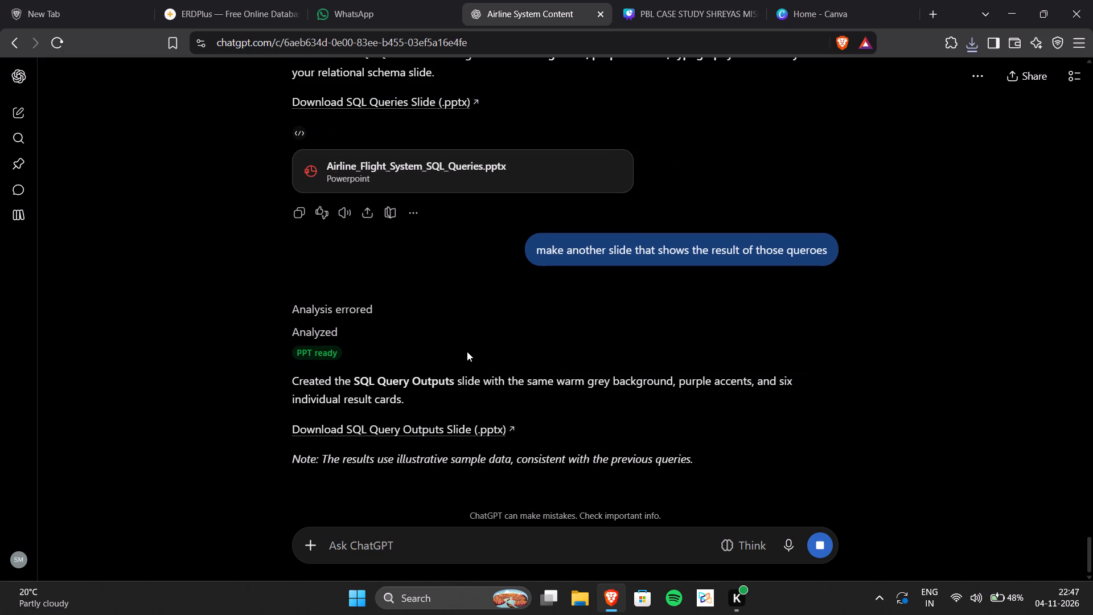
Open a preview of the generated SQL Query Outputs slide to check its result cards.
{"action": "left_click", "coordinate": [415, 416]}
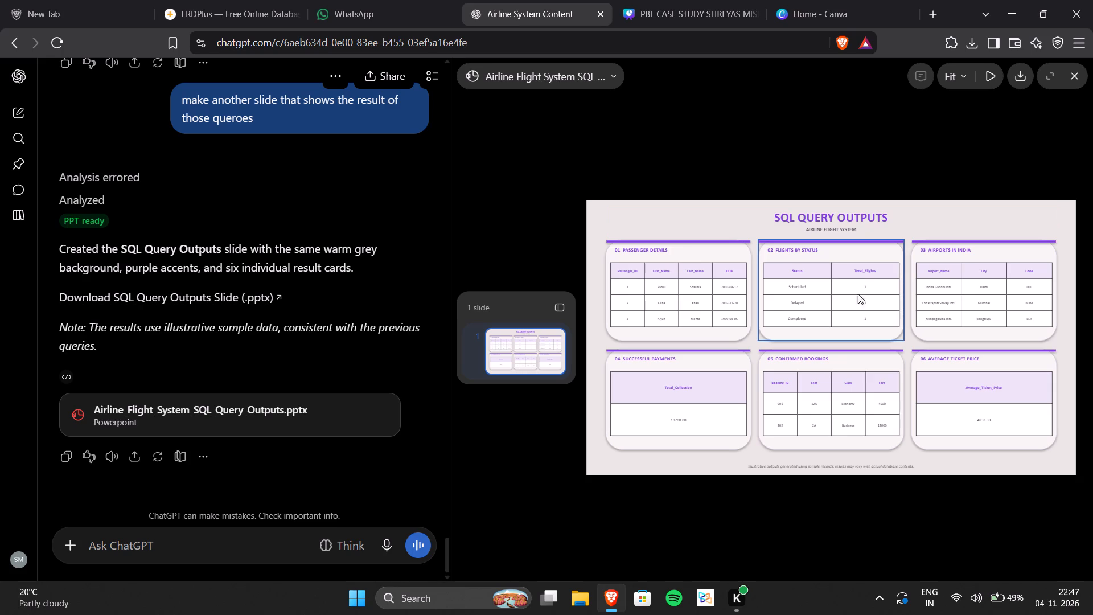
Download the SQL query outputs slide from ChatGPT to Downloads as Airline_Flight_System_SQL_Query_Outputs.
{"action": "left_click", "coordinate": [1016, 70]}
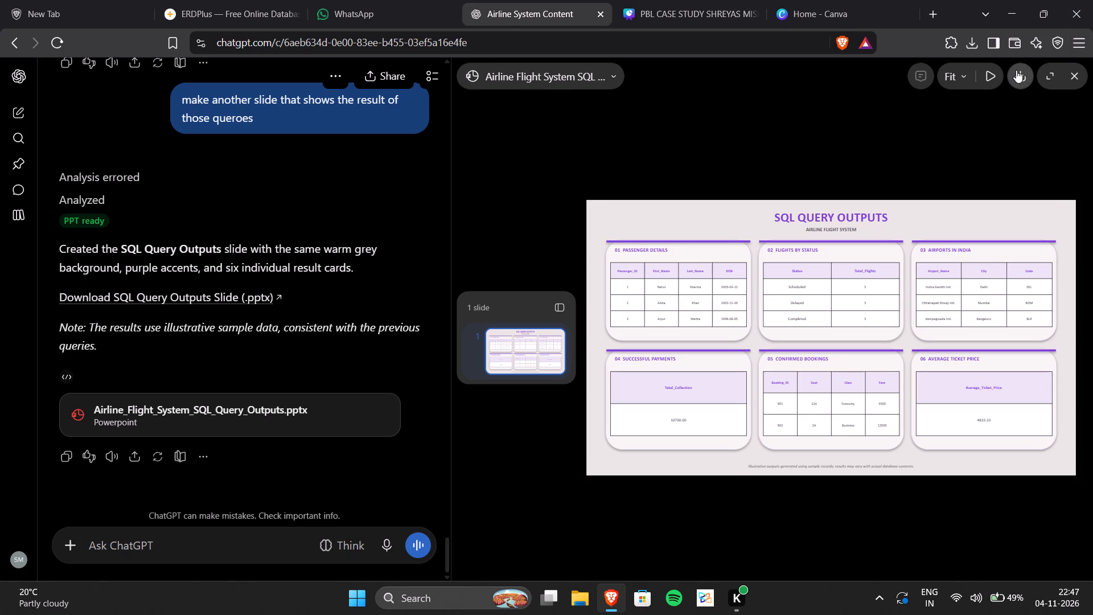
{"action": "left_click", "coordinate": [695, 424]}
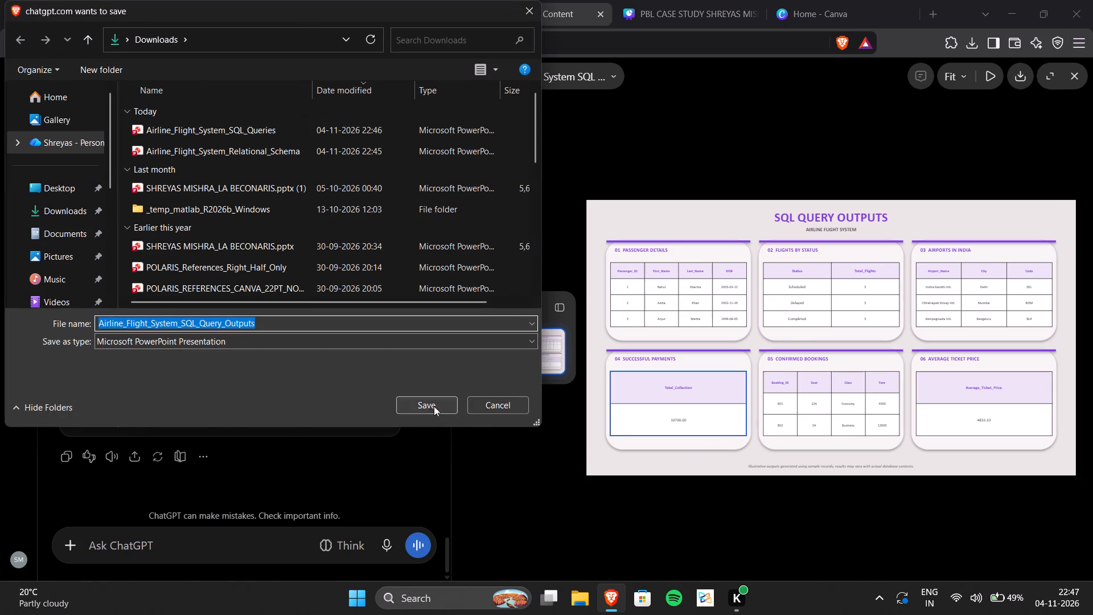
{"action": "left_click", "coordinate": [433, 405]}
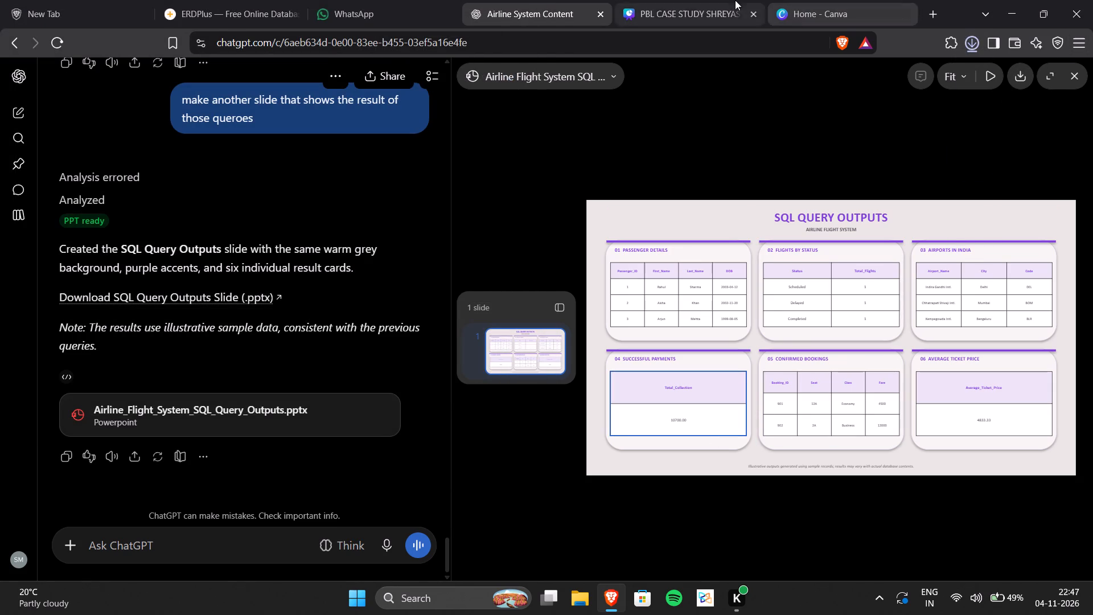
Switch to the Canva case study and upload the Airline_Flight_System Relational_Schema, SQL_Queries and SQL_Query_Outputs presentations from Downloads.
{"action": "left_click", "coordinate": [728, 0]}
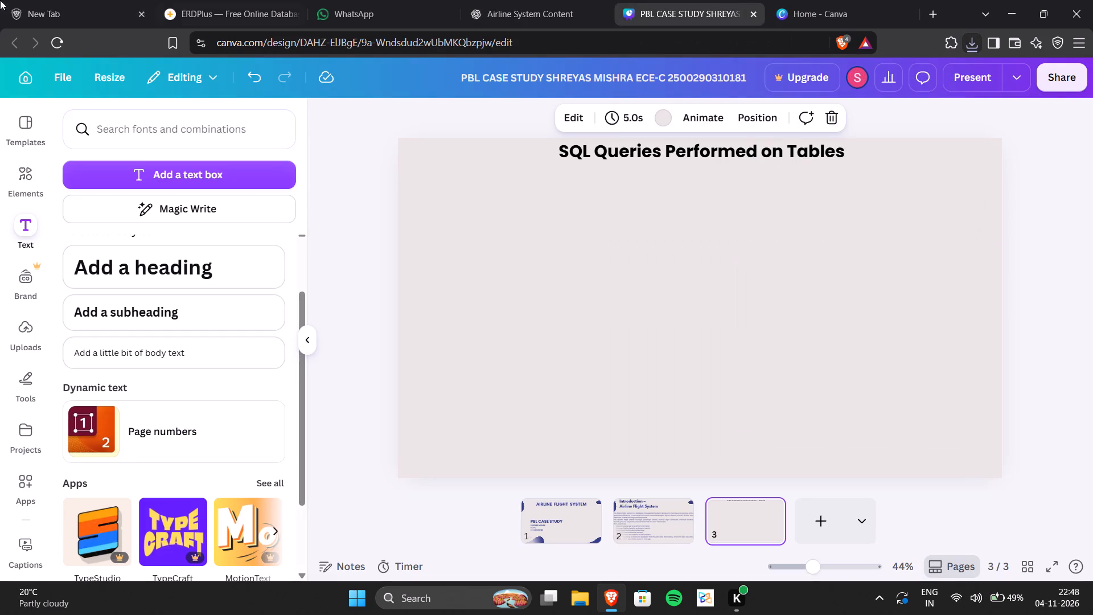
{"action": "left_click", "coordinate": [60, 81]}
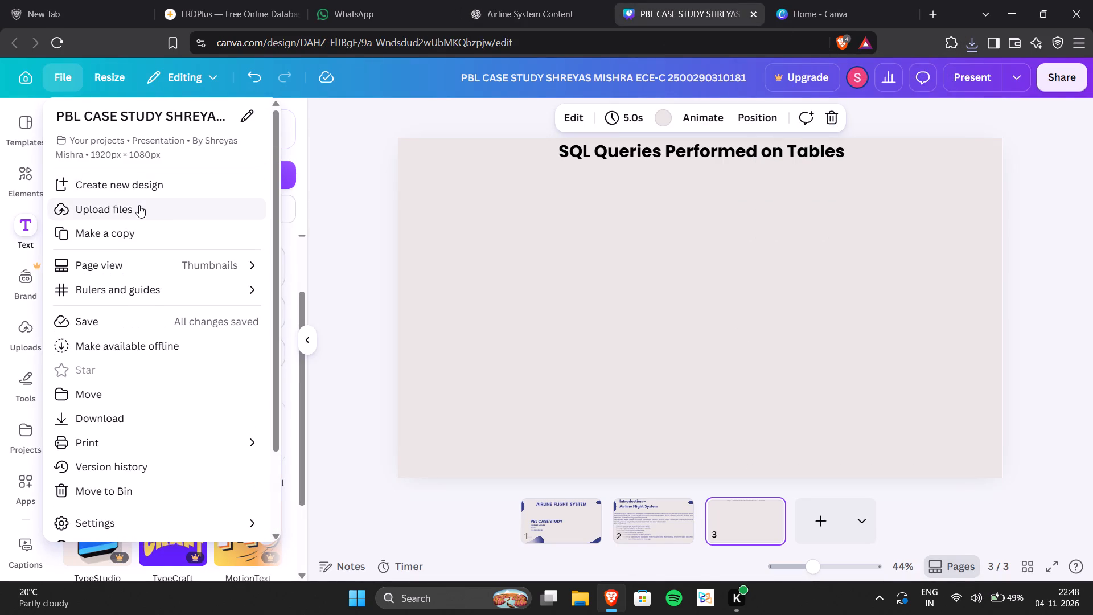
{"action": "left_click", "coordinate": [161, 212]}
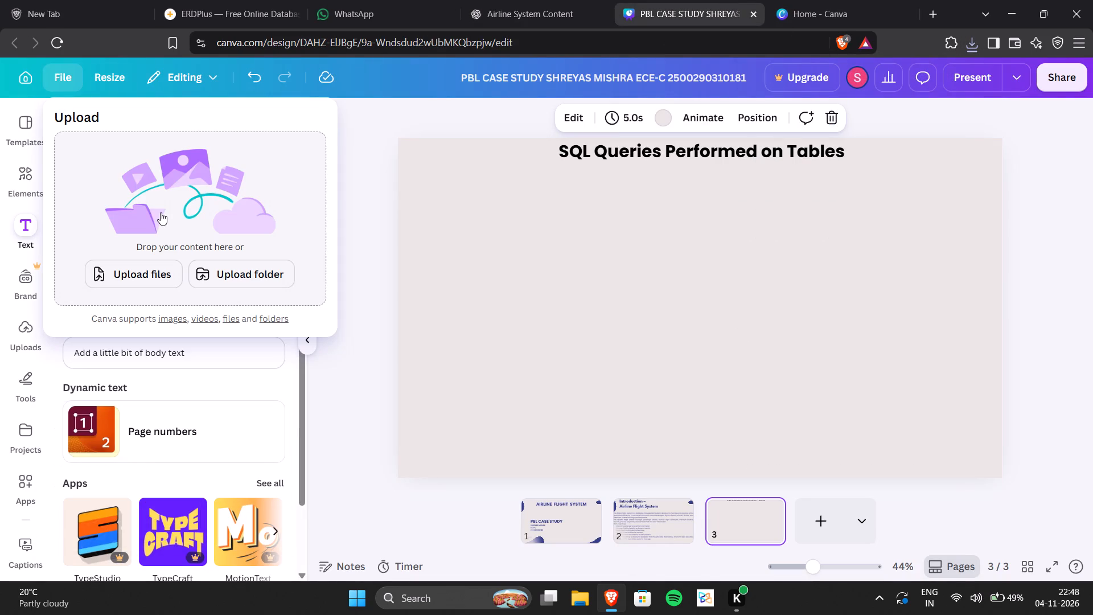
{"action": "left_click", "coordinate": [143, 263]}
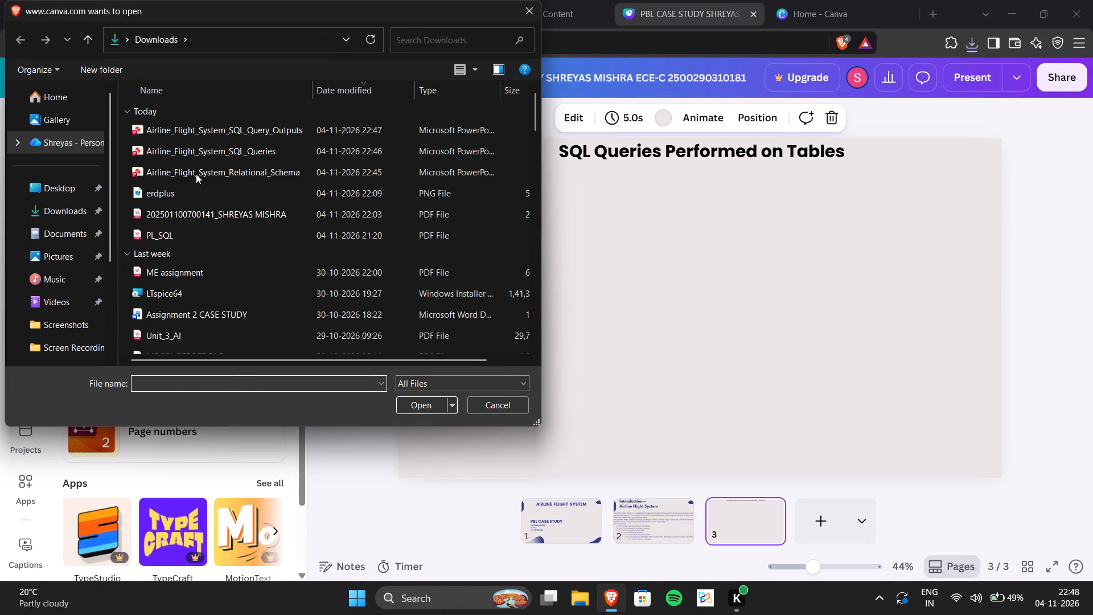
{"action": "left_click", "coordinate": [198, 173]}
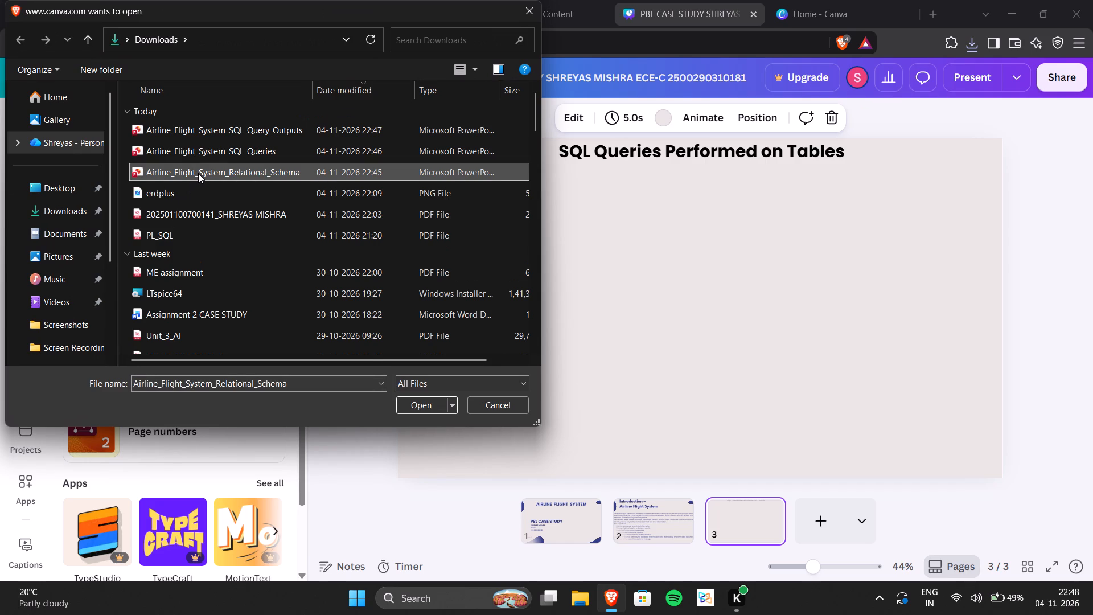
{"action": "key", "text": "ctrl+s"}
{"action": "key", "text": "ctrl+s"}
{"action": "key", "text": "ctrl+s"}
{"action": "key", "text": "ctrl+s"}
{"action": "key", "text": "ctrl+s"}
{"action": "key", "text": "ctrl+s"}
{"action": "key", "text": "ctrl+s"}
{"action": "key", "text": "ctrl+s"}
{"action": "key", "text": "ctrl+s"}
{"action": "key", "text": "ctrl+s"}
{"action": "key", "text": "ctrl+s"}
{"action": "key", "text": "ctrl+s"}
{"action": "key", "text": "ctrl+s"}
{"action": "key", "text": "ctrl+s"}
{"action": "key", "text": "ctrl+s"}
{"action": "key", "text": "ctrl+s"}
{"action": "key", "text": "ctrl+s"}
{"action": "key", "text": "ctrl+s"}
{"action": "key", "text": "ctrl+s"}
{"action": "key", "text": "ctrl+s"}
{"action": "left_click", "coordinate": [209, 152], "text": "ctrl"}
{"action": "left_click", "coordinate": [220, 125], "text": "ctrl"}
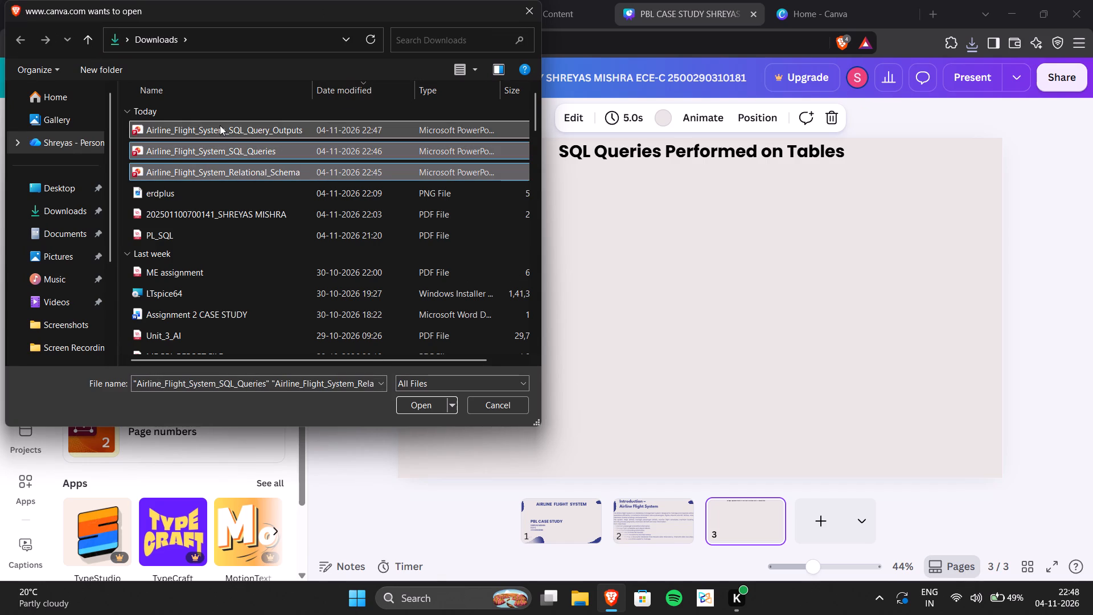
{"action": "left_click", "coordinate": [421, 403]}
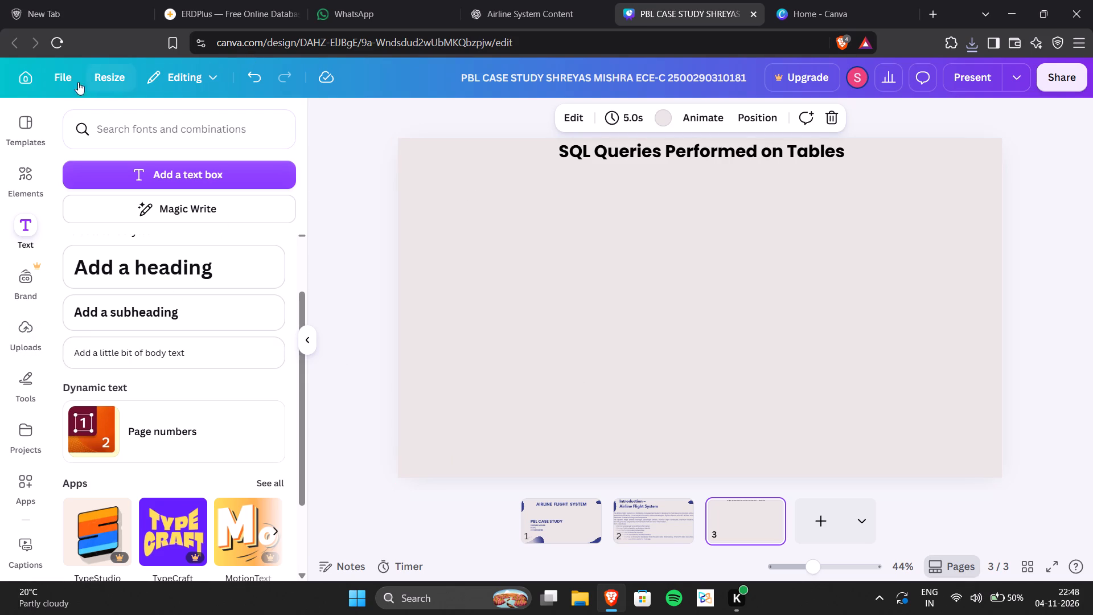
Apply the uploaded SQL Queries design to page 3, replacing its content.
{"action": "left_click", "coordinate": [29, 326]}
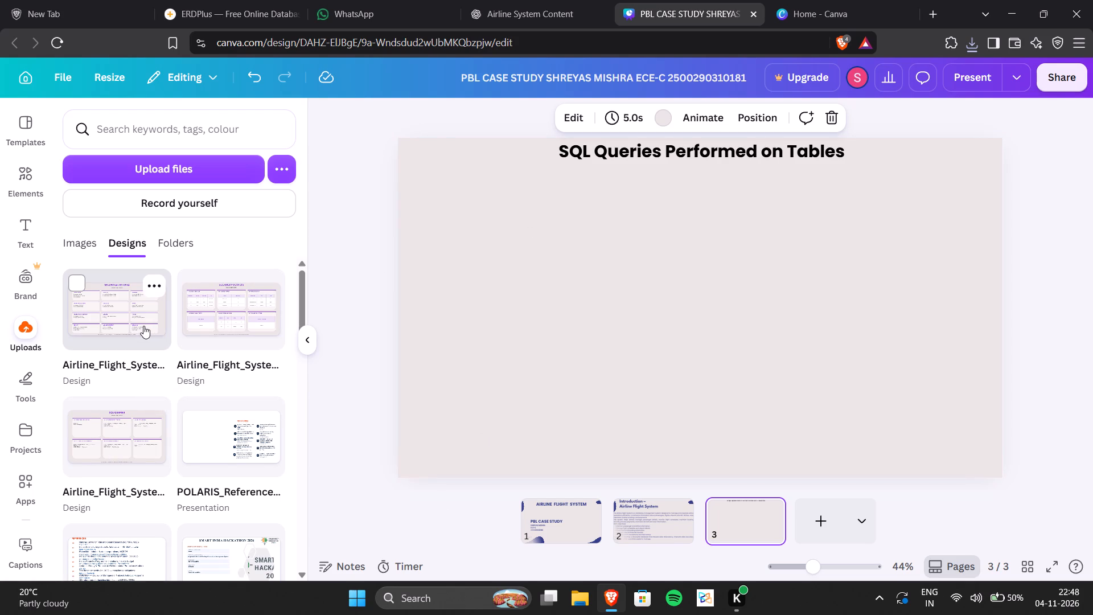
{"action": "left_click", "coordinate": [129, 433]}
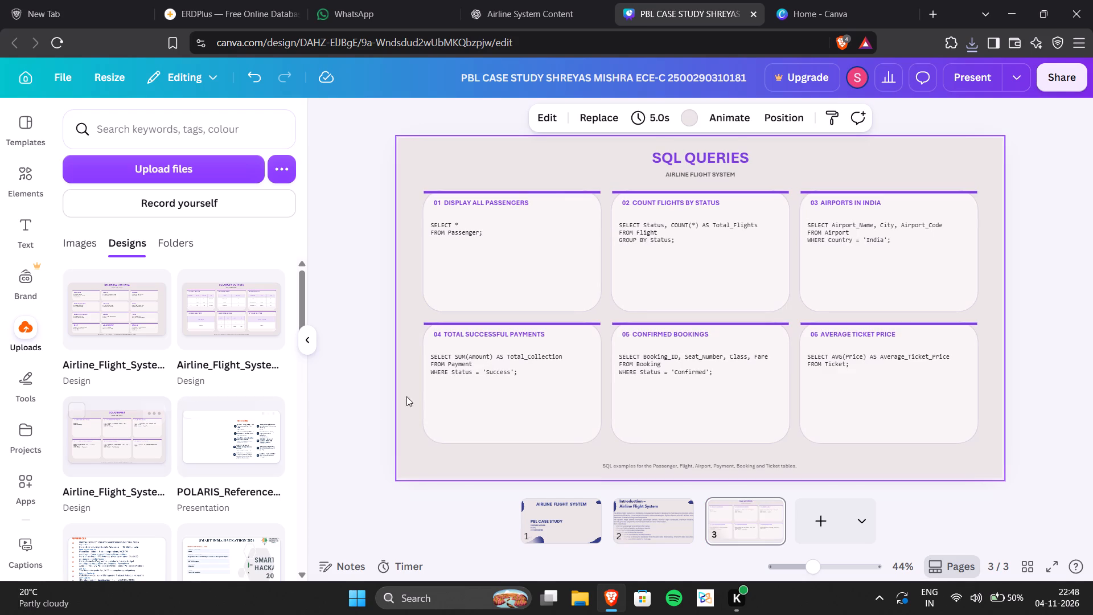
{"action": "left_click", "coordinate": [348, 410]}
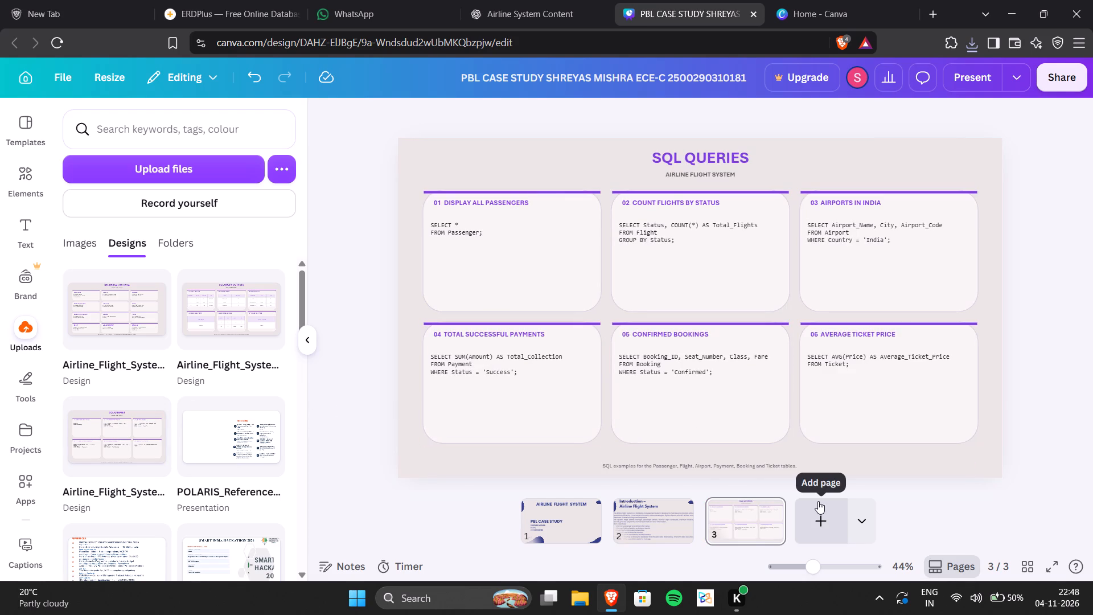
Add a page 4 and fill it with the uploaded SQL Query Outputs design.
{"action": "left_click", "coordinate": [840, 517]}
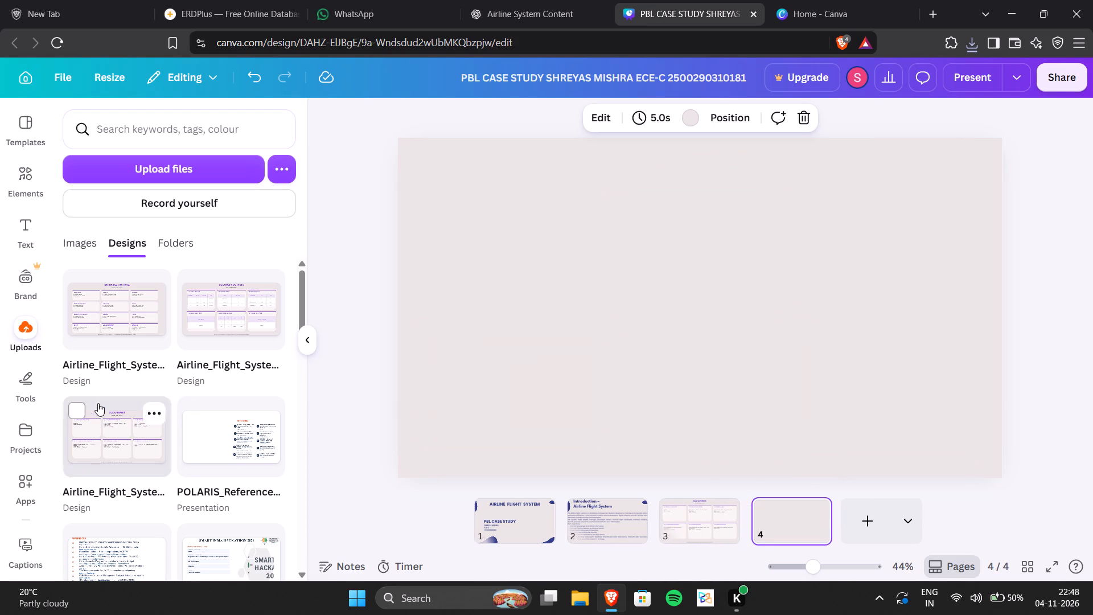
{"action": "left_click", "coordinate": [198, 341]}
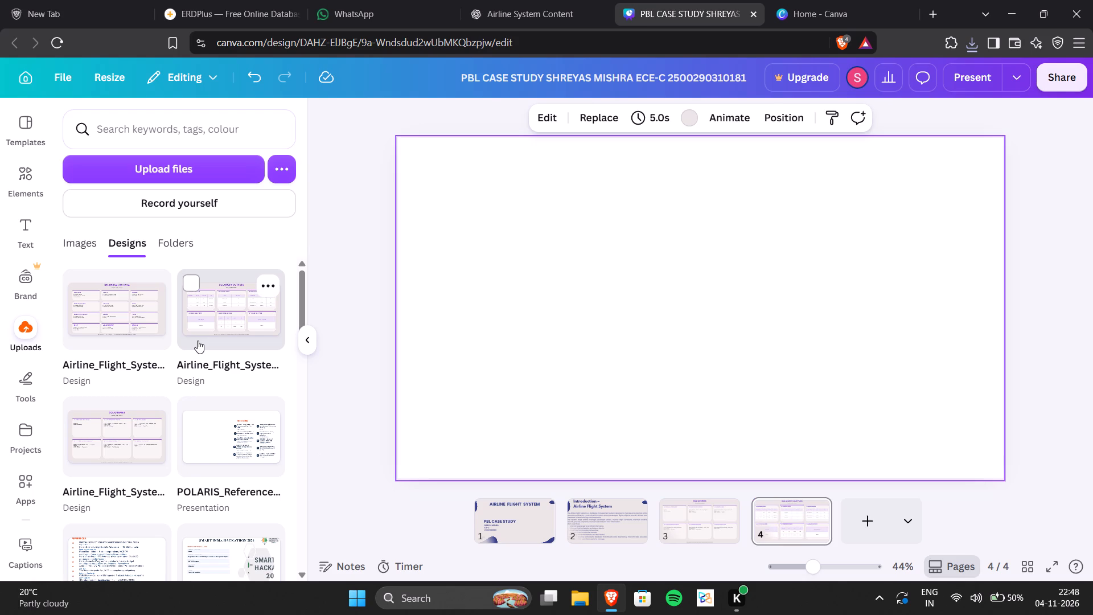
Add a page 5 and fill it with the uploaded Relational Schema design.
{"action": "left_click", "coordinate": [862, 536]}
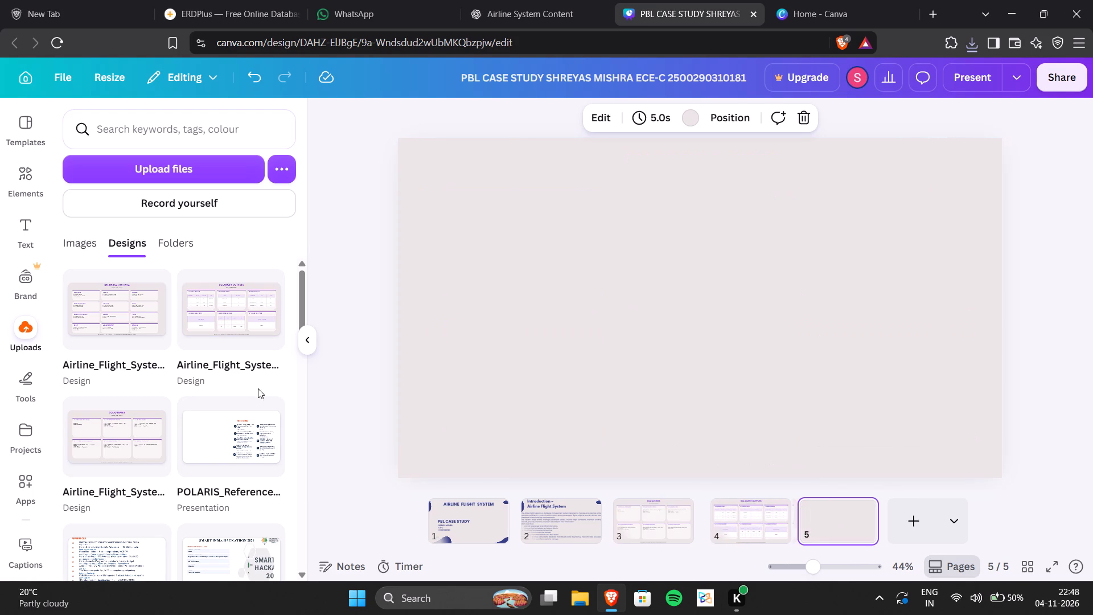
{"action": "left_click", "coordinate": [130, 323]}
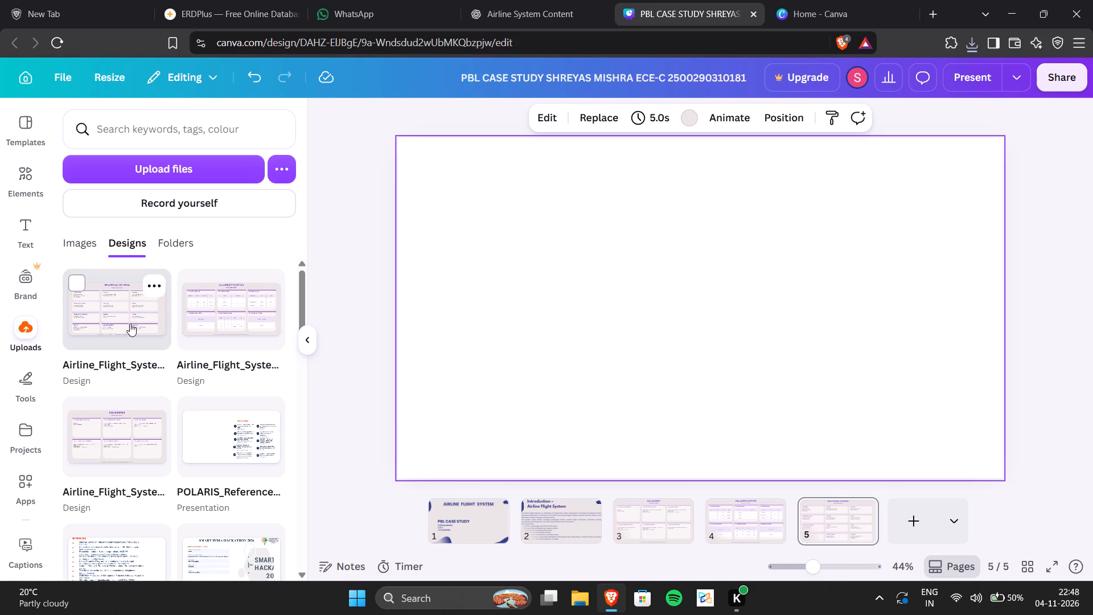
Move the Relational Schema page ahead of the SQL Queries page, making it page 3.
{"action": "left_click_drag", "start_coordinate": [835, 521], "coordinate": [675, 498]}
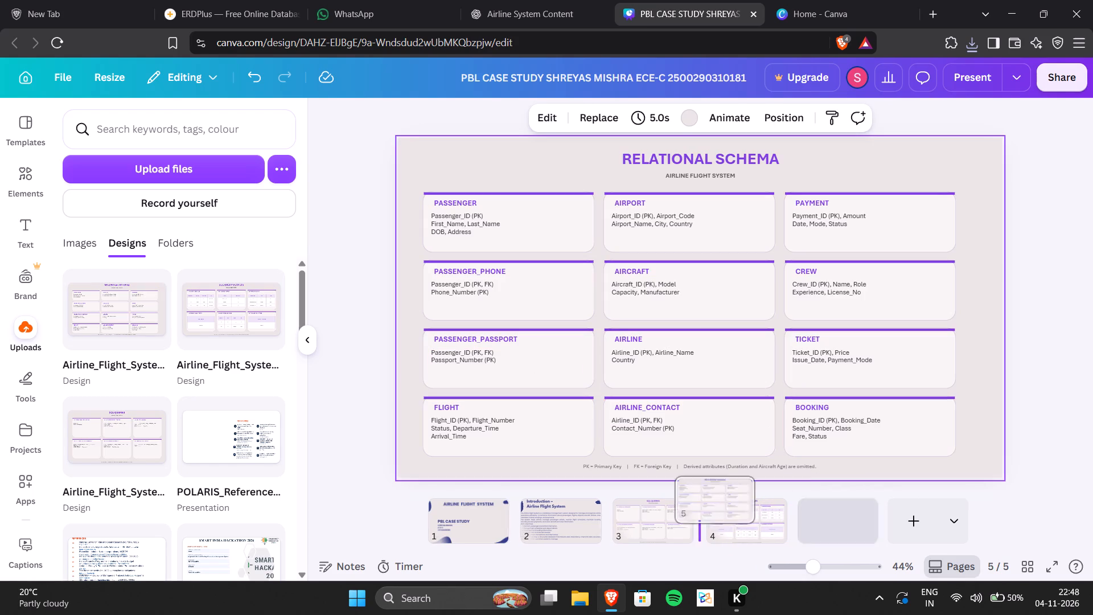
{"action": "left_click_drag", "start_coordinate": [675, 498], "coordinate": [631, 524]}
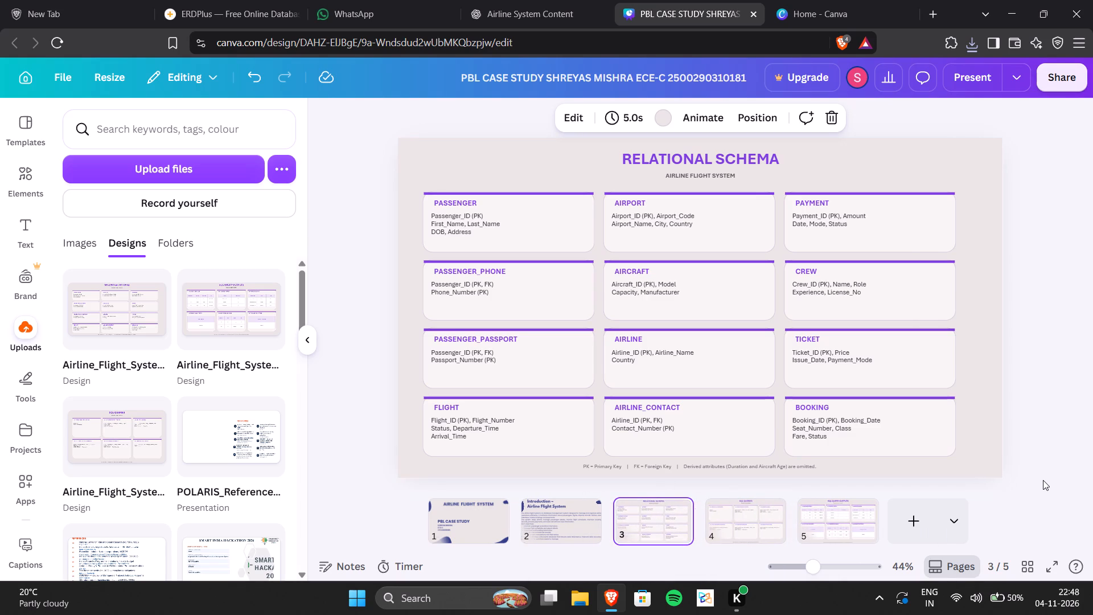
{"action": "left_click", "coordinate": [1043, 480]}
Page through the presentation to review the introduction, relational schema, SQL queries and query outputs slides.
{"action": "left_click", "coordinate": [464, 528]}
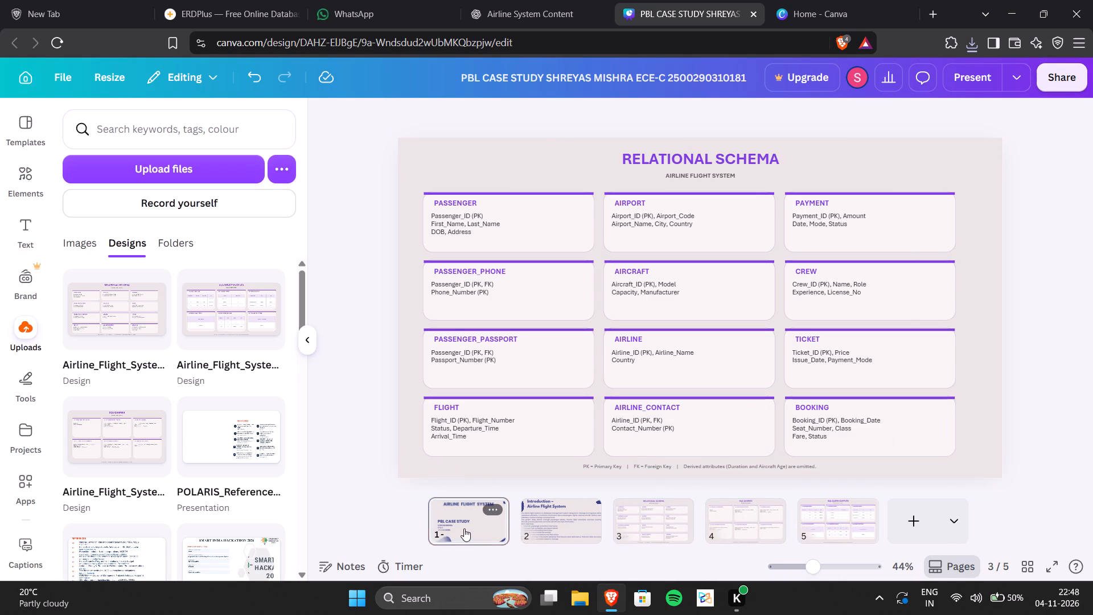
{"action": "key", "text": "Right"}
{"action": "key", "text": "Right"}
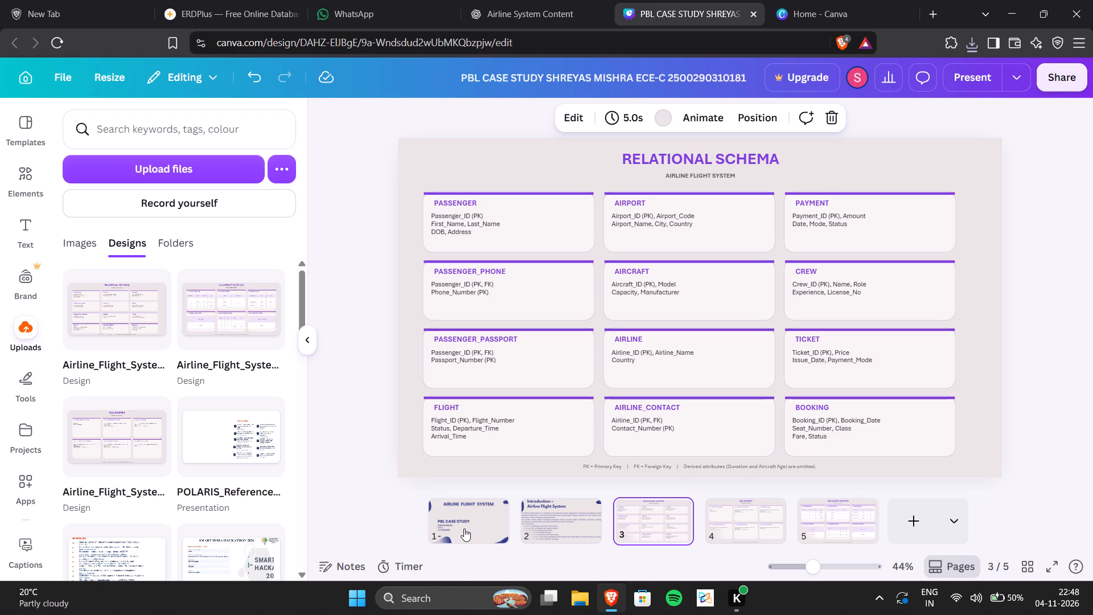
{"action": "key", "text": "Right"}
{"action": "key", "text": "Right"}
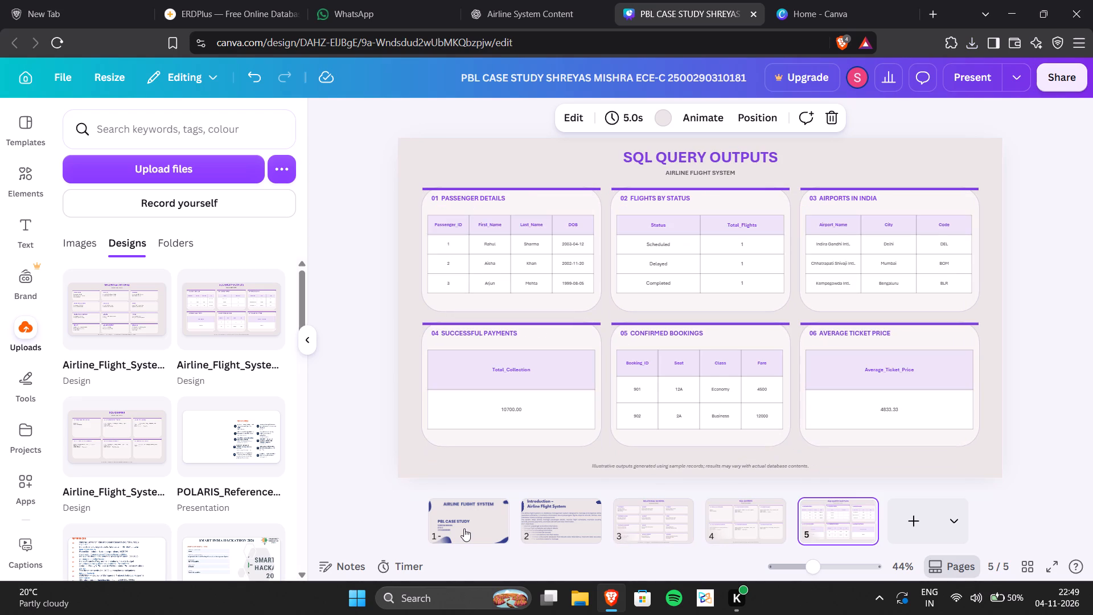
{"action": "key", "text": "Right"}
{"action": "key", "text": "Left"}
{"action": "key", "text": "Left"}
{"action": "key", "text": "Left"}
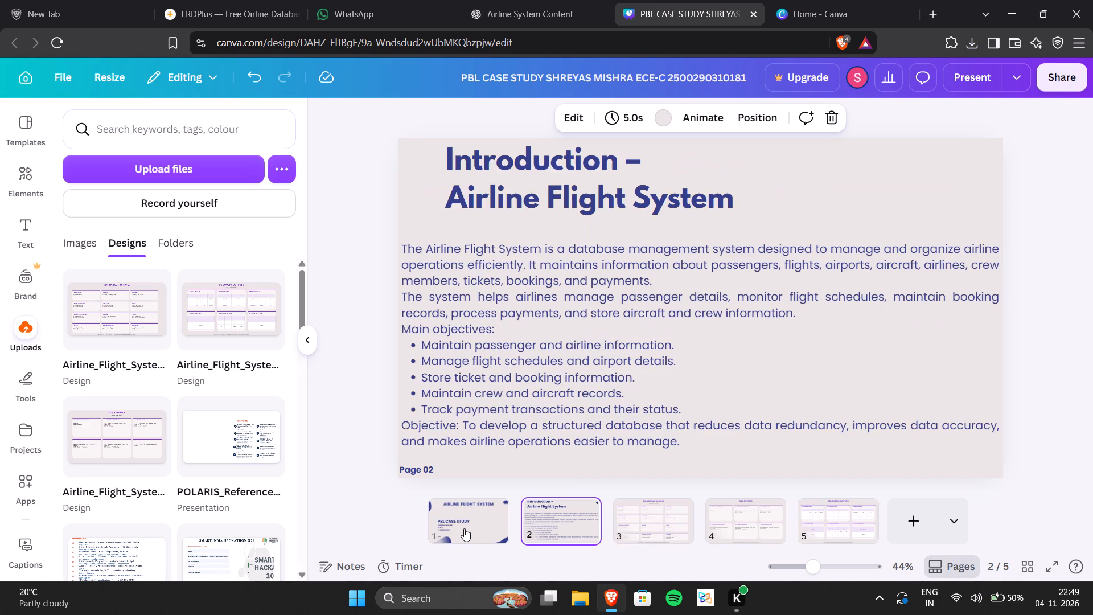
{"action": "key", "text": "Right"}
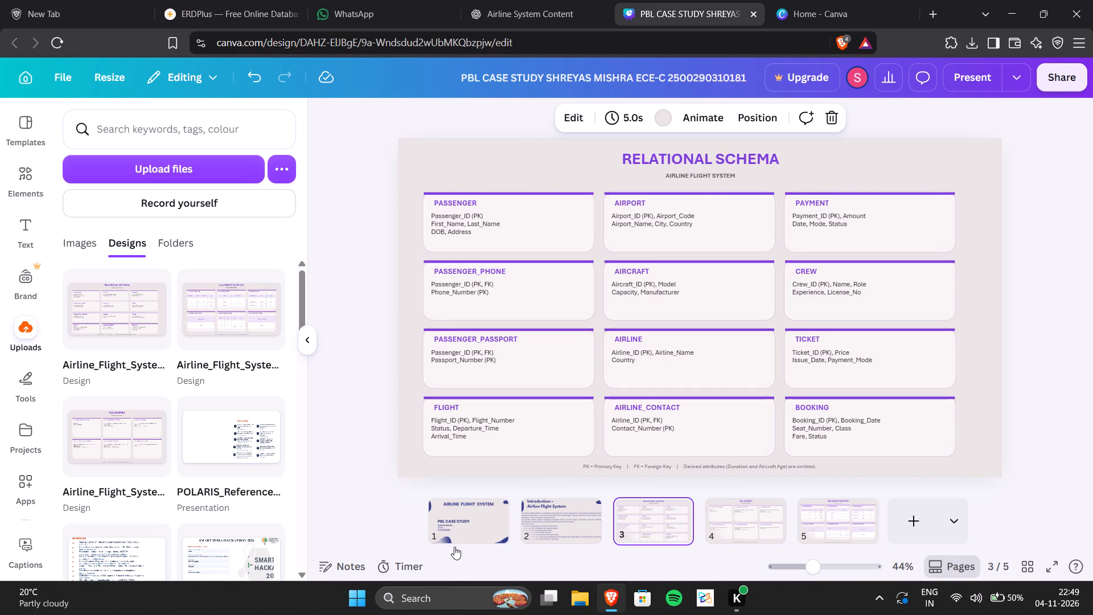
Select all twelve table cards on the Relational Schema page and move them together slightly up, just below the subtitle.
{"action": "left_click", "coordinate": [602, 465]}
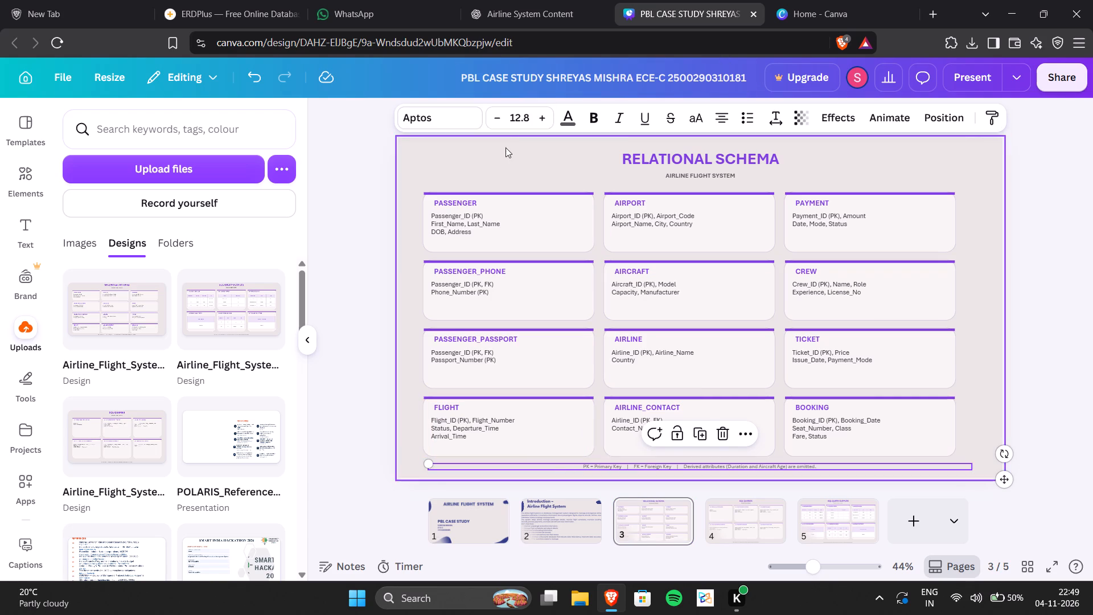
{"action": "left_click", "coordinate": [422, 189]}
{"action": "left_click_drag", "start_coordinate": [414, 182], "coordinate": [881, 422]}
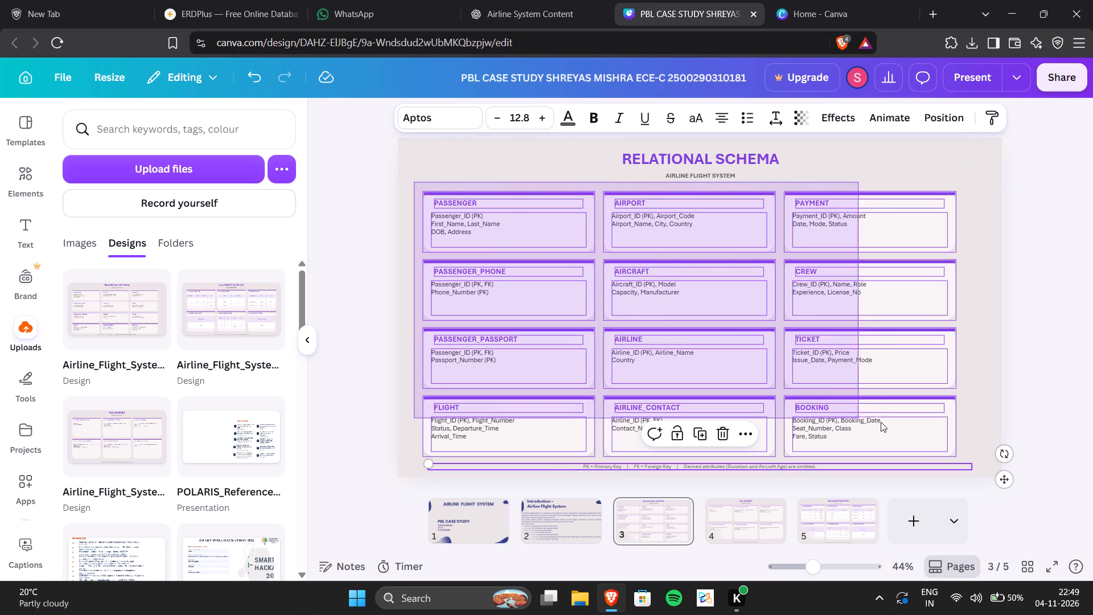
{"action": "left_click_drag", "start_coordinate": [881, 422], "coordinate": [969, 453]}
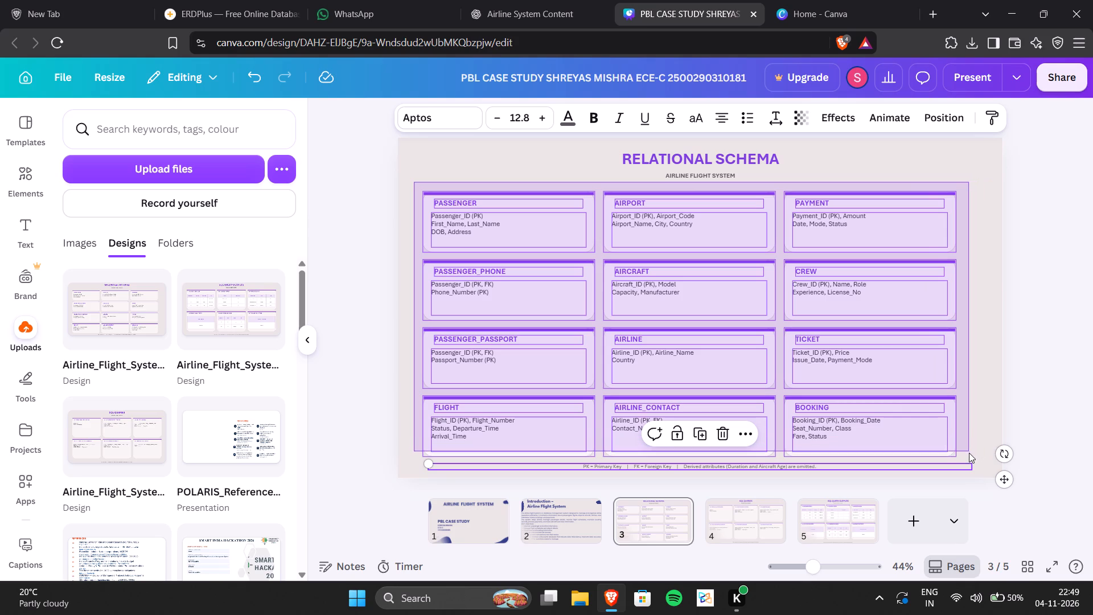
{"action": "left_click_drag", "start_coordinate": [969, 453], "coordinate": [965, 457]}
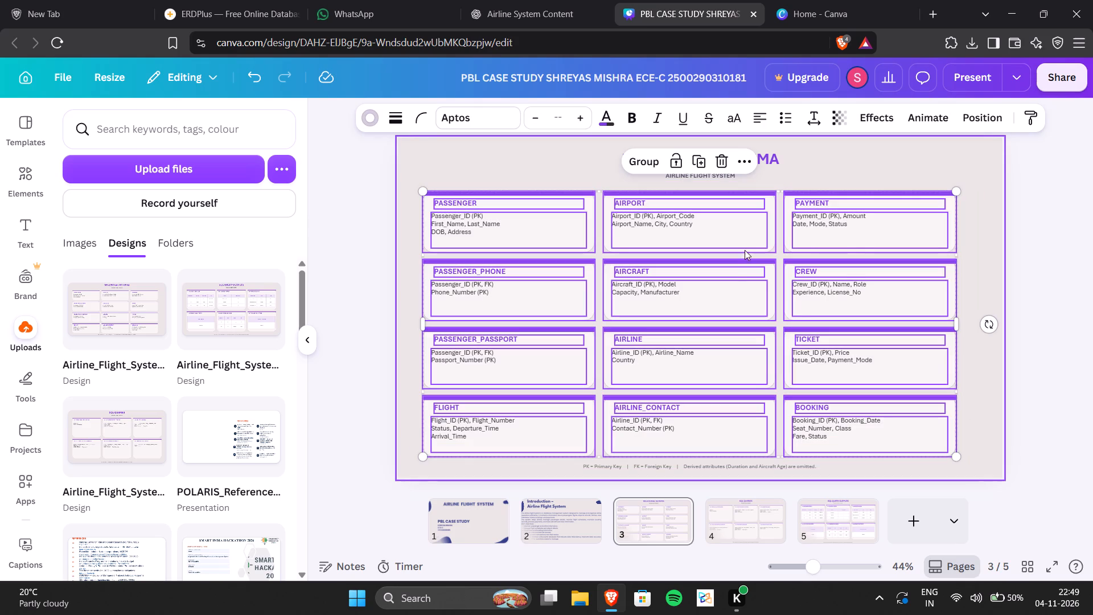
{"action": "left_click_drag", "start_coordinate": [724, 289], "coordinate": [729, 279]}
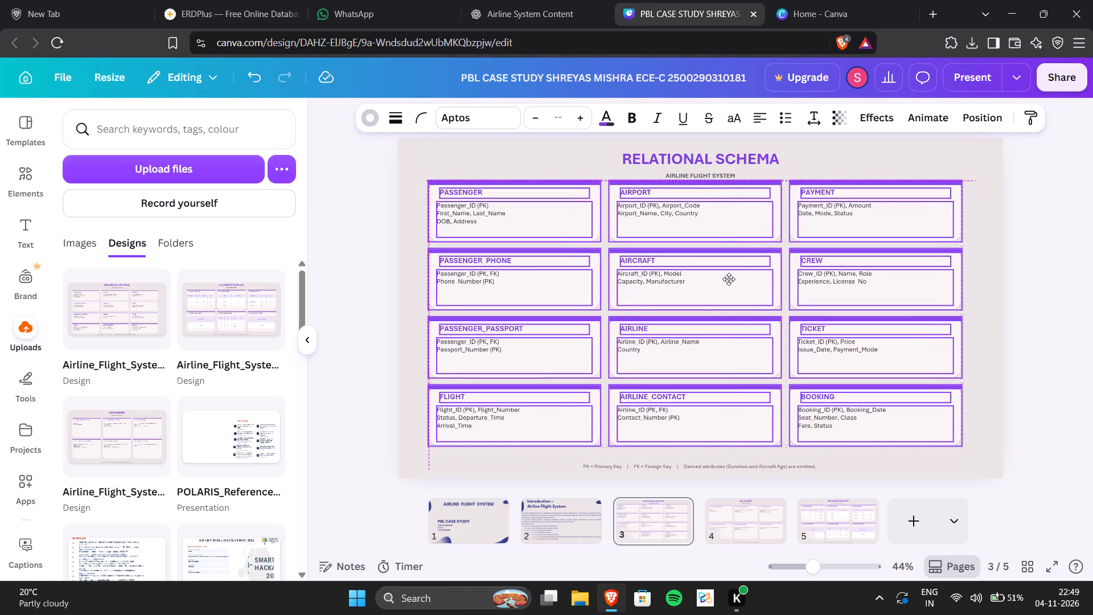
{"action": "left_click_drag", "start_coordinate": [729, 279], "coordinate": [729, 279]}
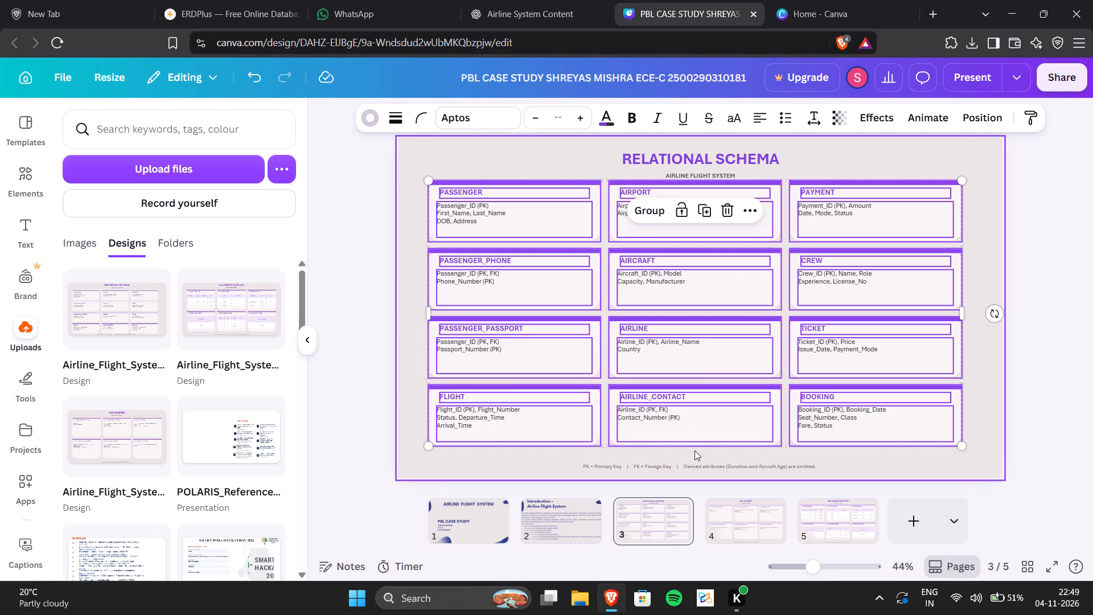
Enlarge the primary key and foreign key footnote on the Relational Schema page to font size 23.8.
{"action": "left_click", "coordinate": [695, 464]}
{"action": "left_click", "coordinate": [695, 464]}
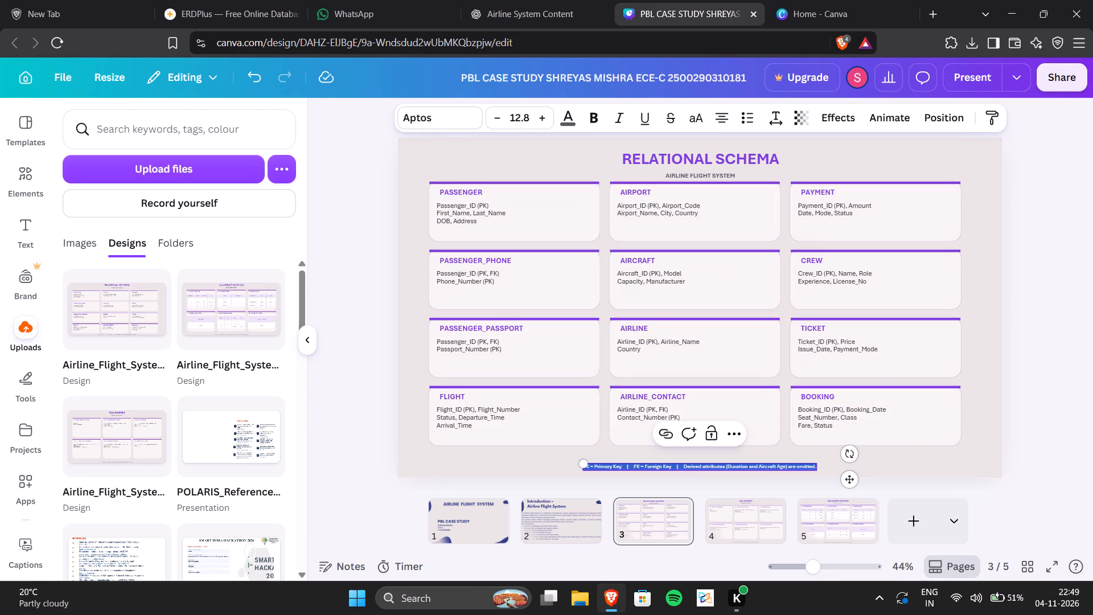
{"action": "left_click", "coordinate": [695, 464]}
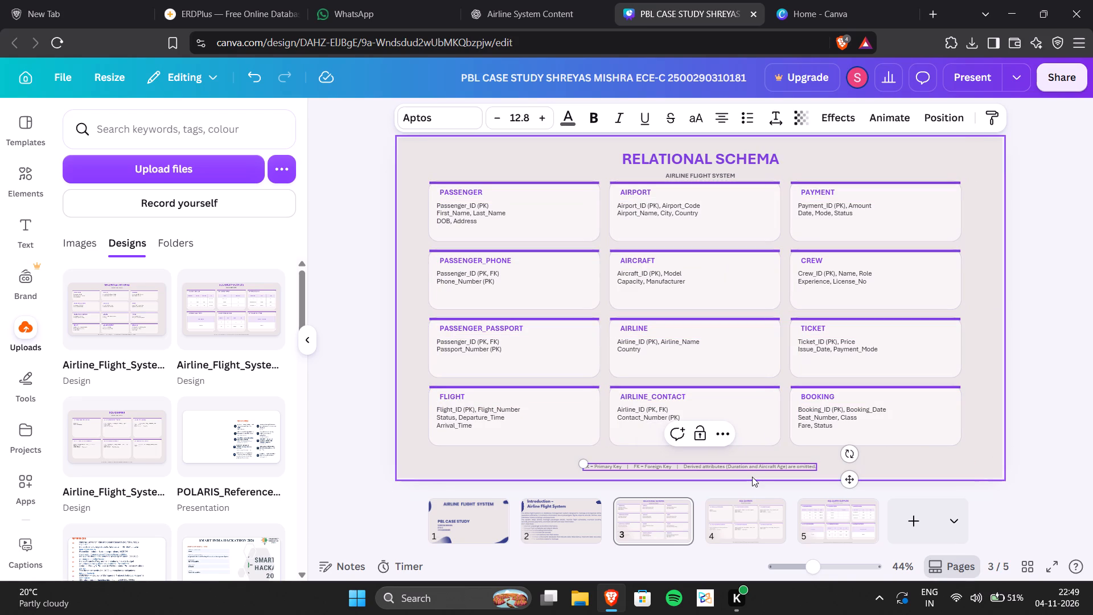
{"action": "key", "text": "ctrl+a"}
{"action": "triple_click", "coordinate": [545, 120]}
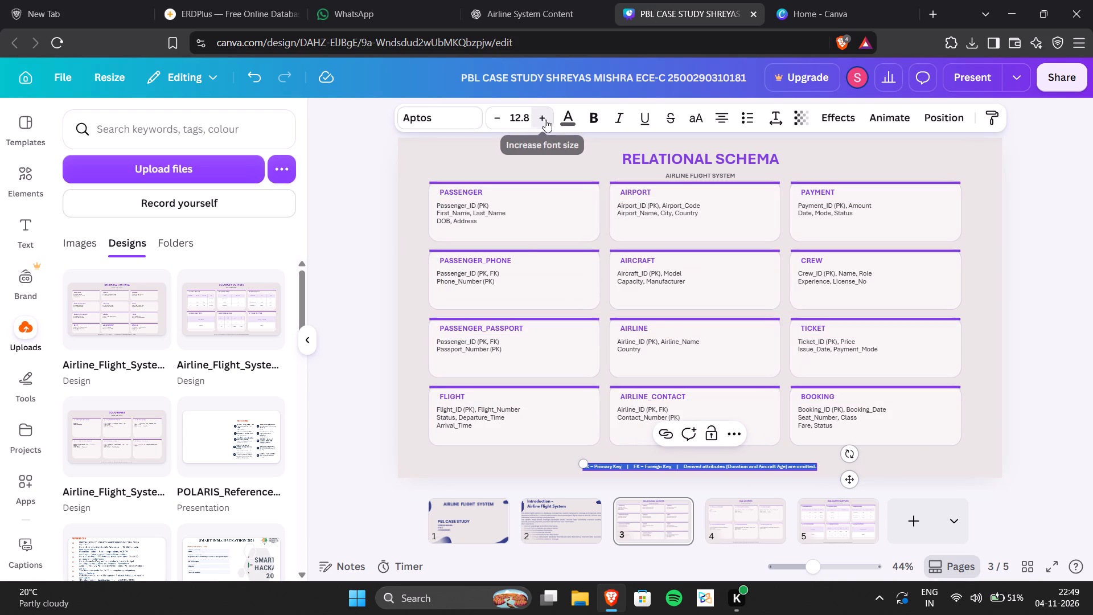
{"action": "left_click", "coordinate": [545, 120]}
{"action": "triple_click", "coordinate": [545, 121]}
{"action": "triple_click", "coordinate": [545, 121]}
{"action": "triple_click", "coordinate": [545, 121]}
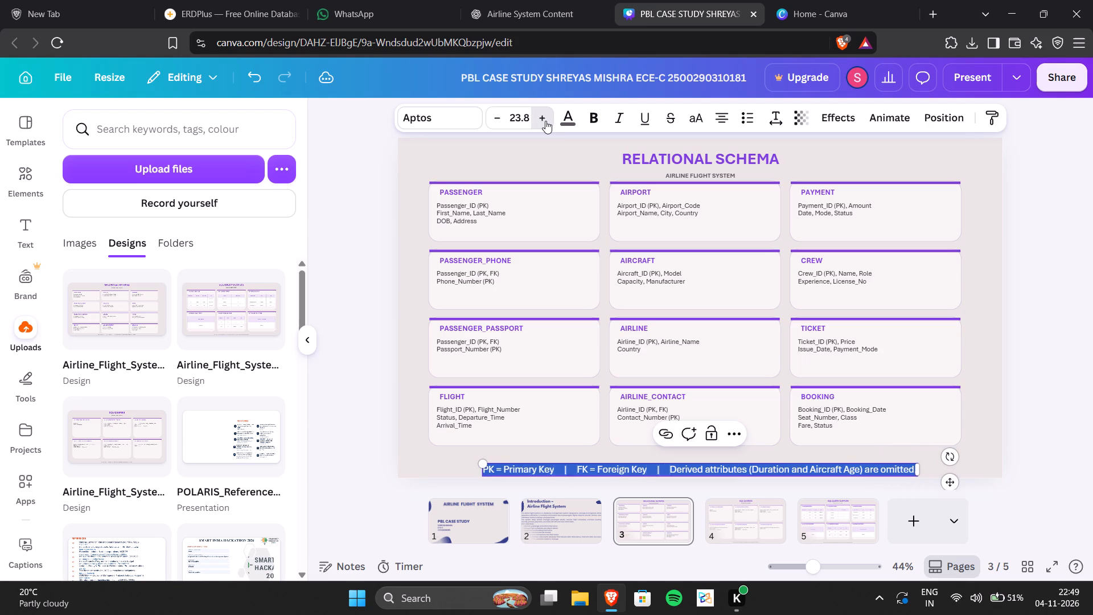
Enlarge the primary key and foreign key footnote on the Relational Schema page a little further.
{"action": "left_click", "coordinate": [545, 121]}
{"action": "left_click", "coordinate": [1037, 321]}
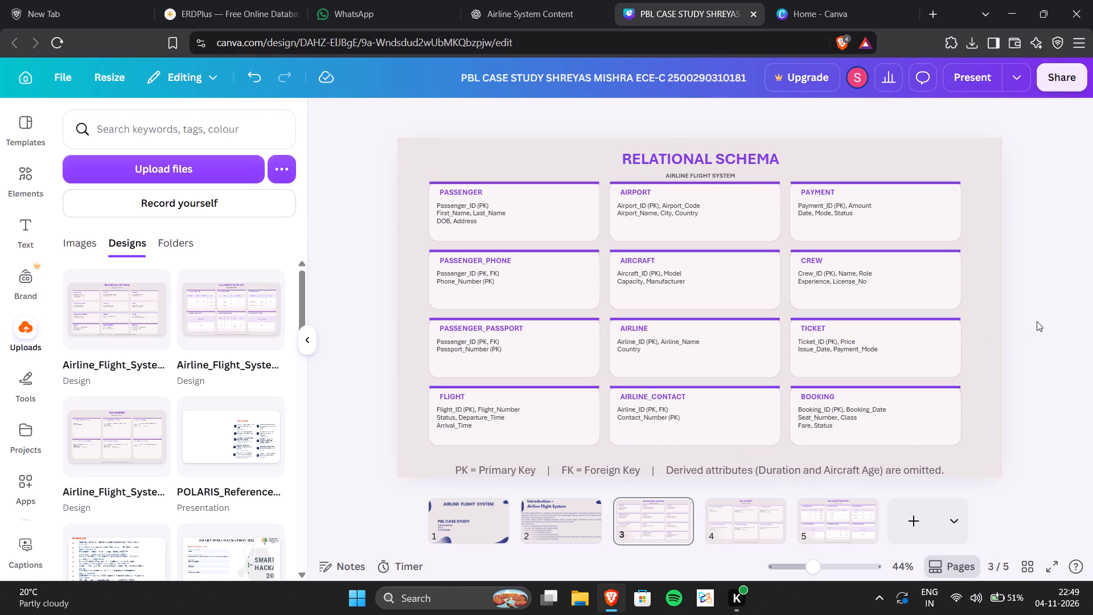
Enlarge the SQL examples footnote at the bottom of the SQL Queries page to font size 26.8.
{"action": "key", "text": "Right"}
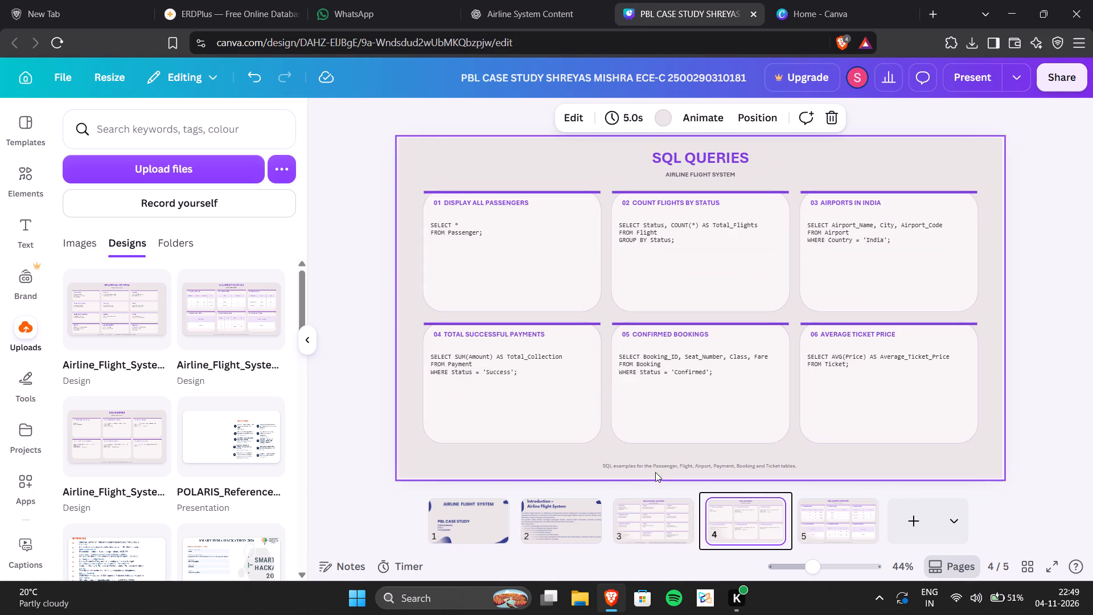
{"action": "double_click", "coordinate": [652, 464]}
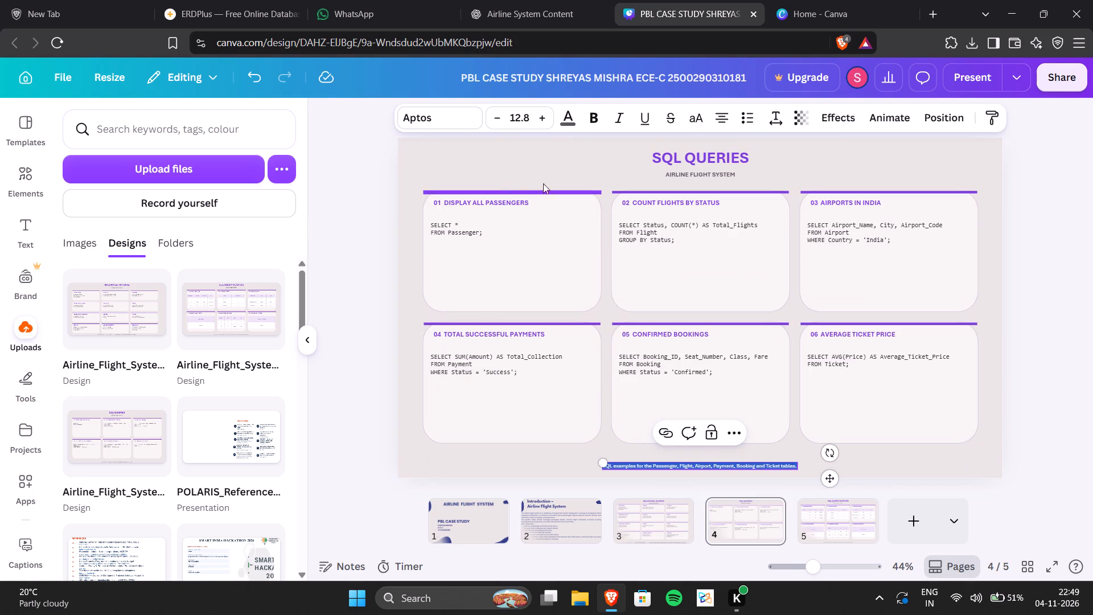
{"action": "triple_click", "coordinate": [542, 113]}
{"action": "triple_click", "coordinate": [542, 113]}
{"action": "triple_click", "coordinate": [542, 113]}
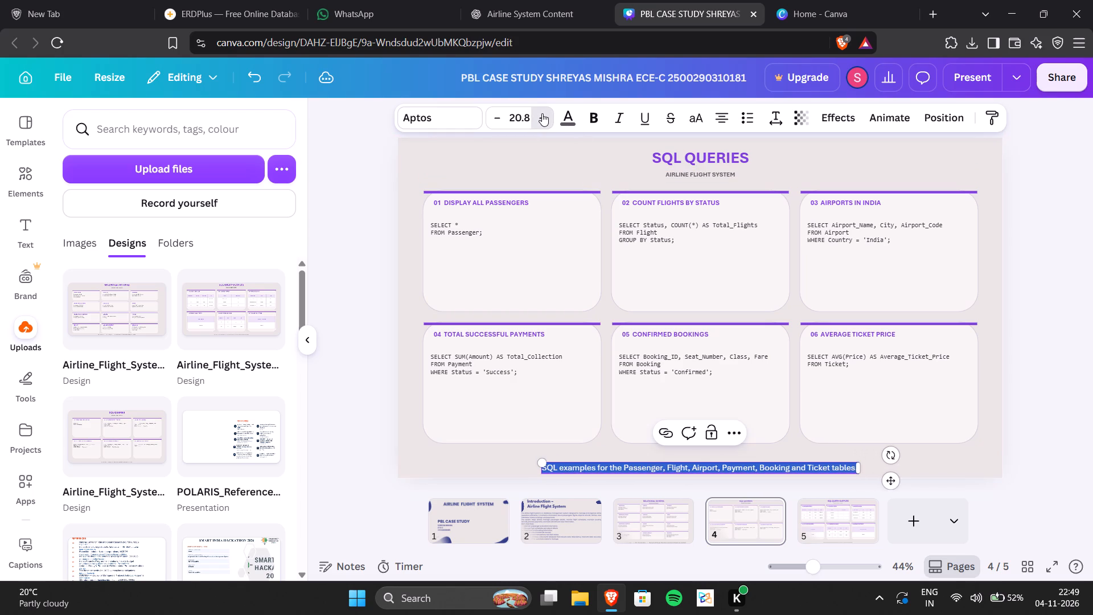
{"action": "triple_click", "coordinate": [542, 113]}
{"action": "double_click", "coordinate": [542, 113]}
{"action": "left_click", "coordinate": [1046, 296]}
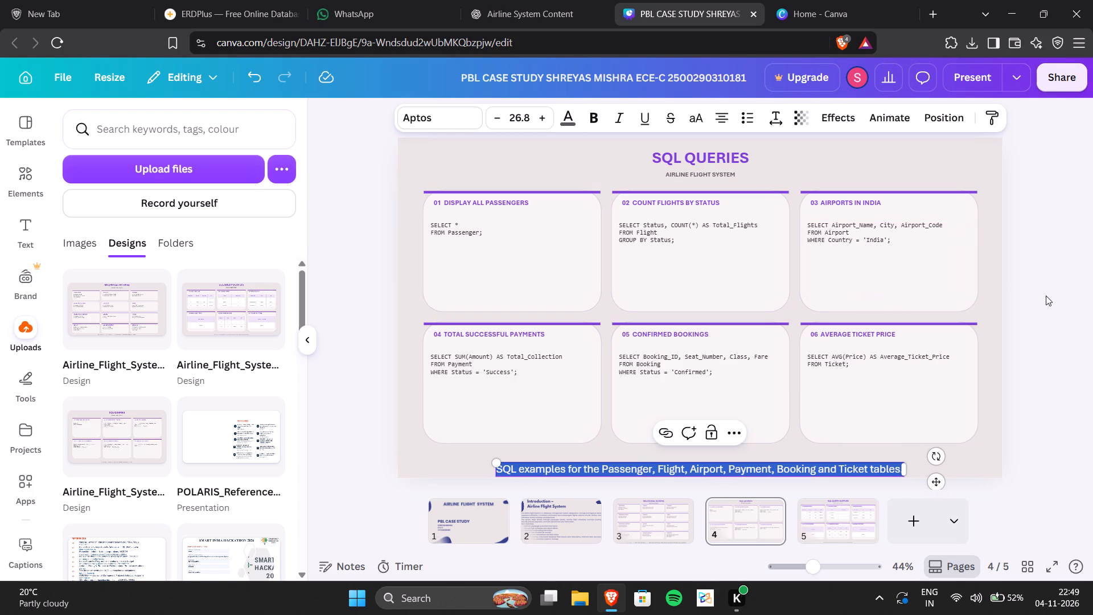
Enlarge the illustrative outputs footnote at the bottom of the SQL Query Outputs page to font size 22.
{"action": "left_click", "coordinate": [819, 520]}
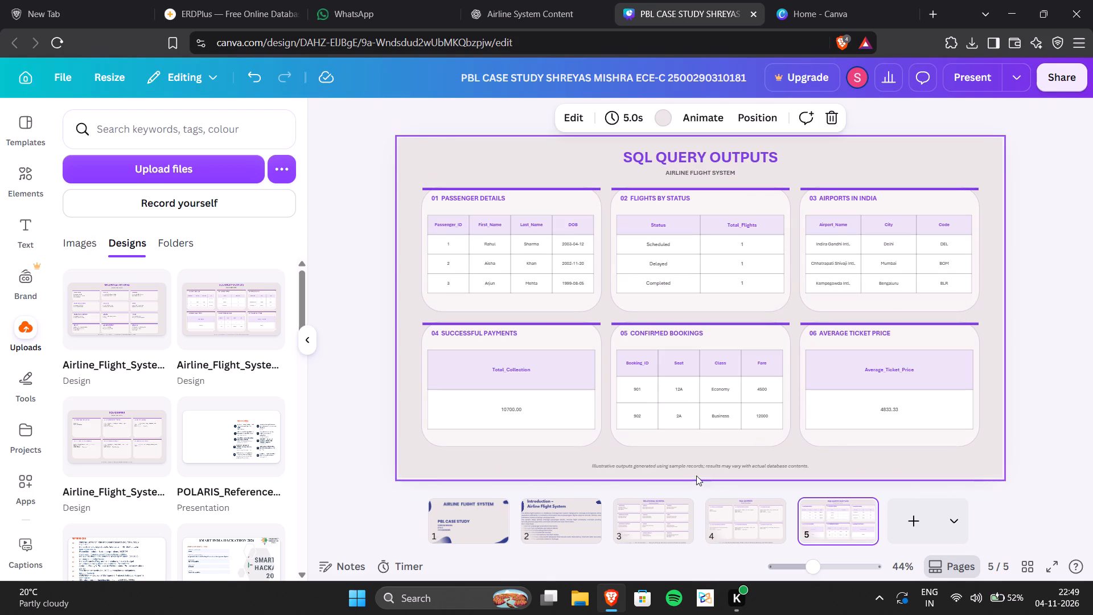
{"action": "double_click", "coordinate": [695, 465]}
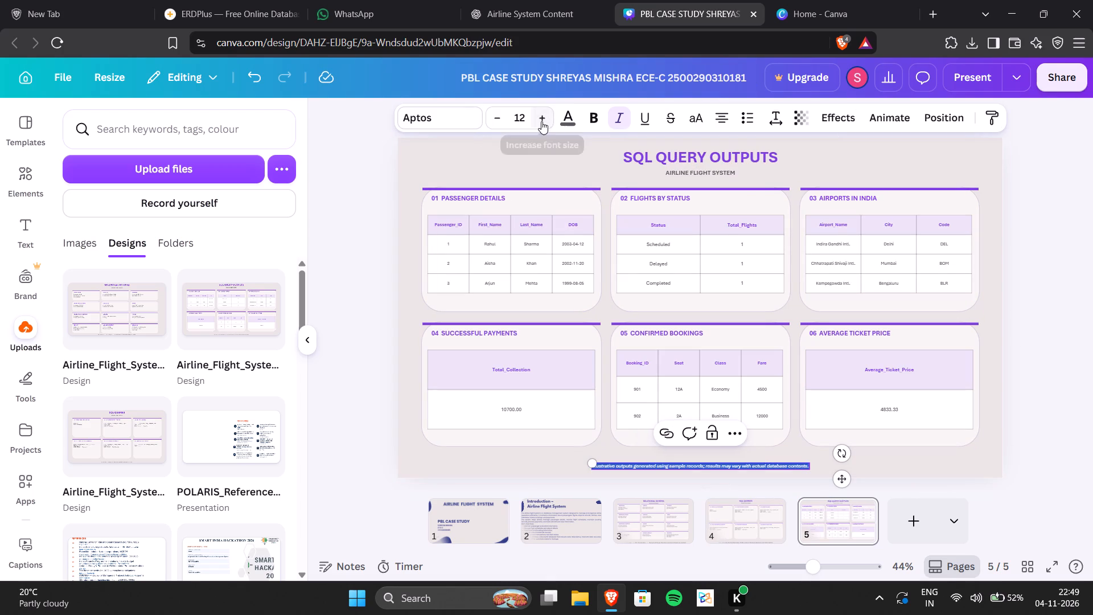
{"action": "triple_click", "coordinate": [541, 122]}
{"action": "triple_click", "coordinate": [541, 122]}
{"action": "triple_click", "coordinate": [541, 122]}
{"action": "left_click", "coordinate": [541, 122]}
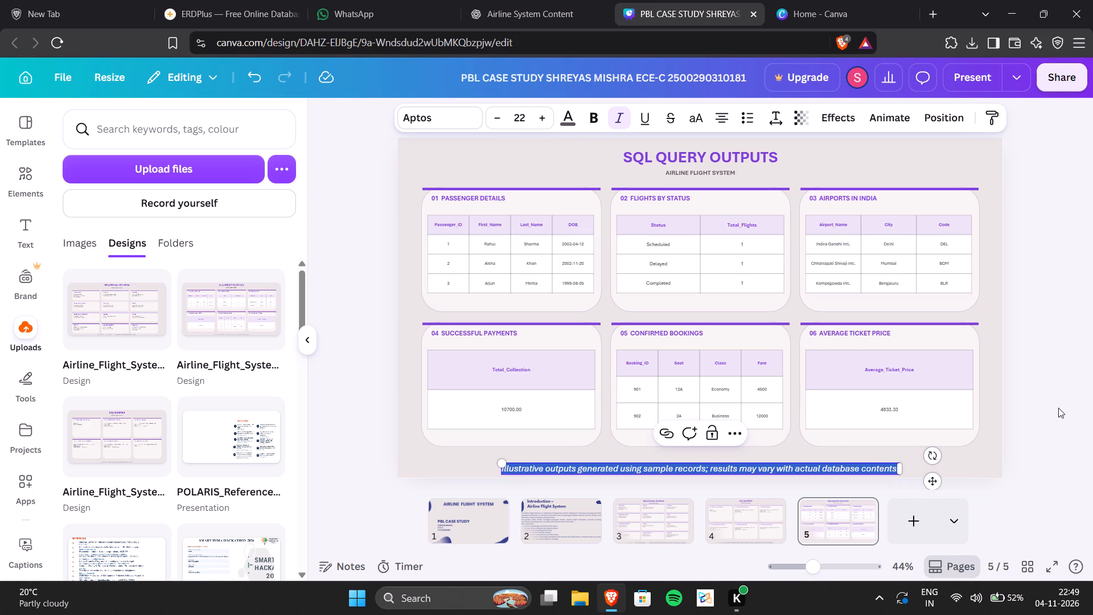
Delete the illustrative outputs footnote from the SQL Query Outputs page.
{"action": "key", "text": "Delete"}
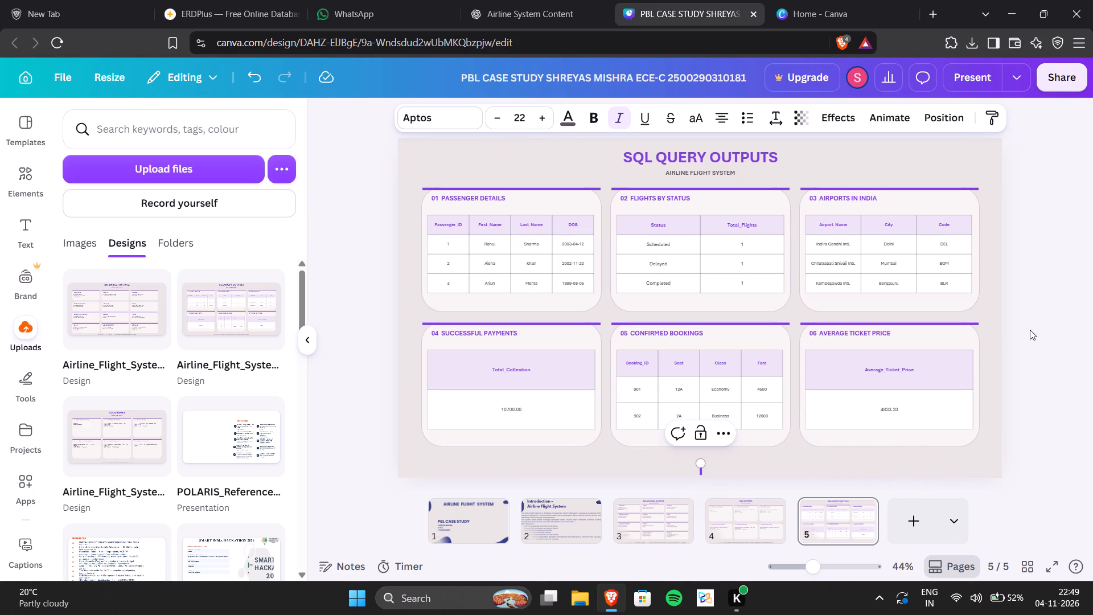
{"action": "left_click", "coordinate": [1041, 330]}
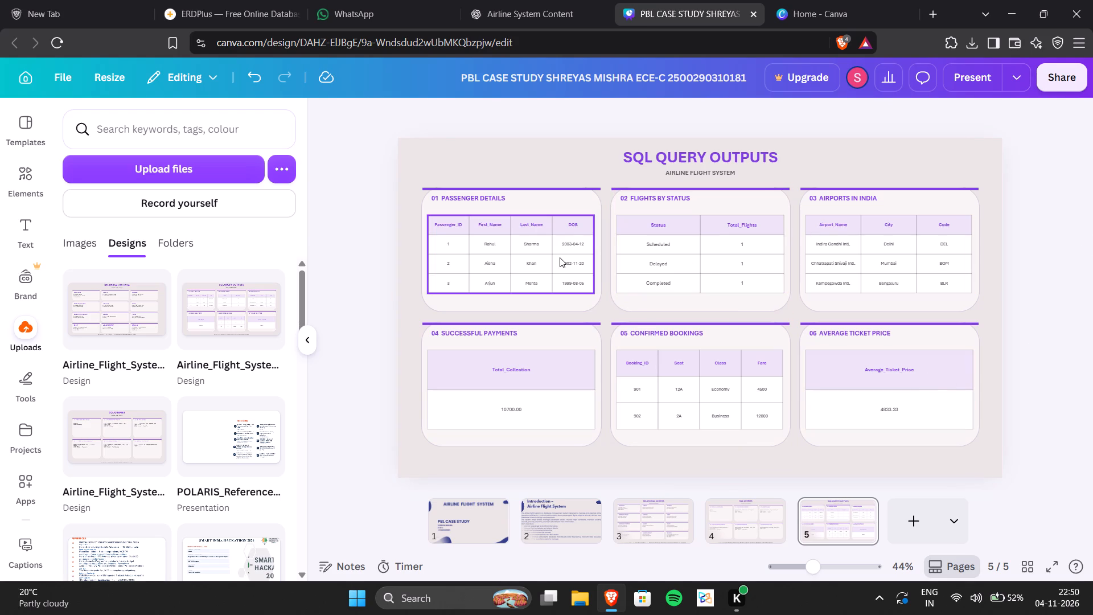
Page back and forth through all five slides to check the finished presentation, ending on the title page.
{"action": "left_click", "coordinate": [359, 305]}
{"action": "scroll", "coordinate": [359, 305], "scroll_direction": "down", "scroll_amount": 1}
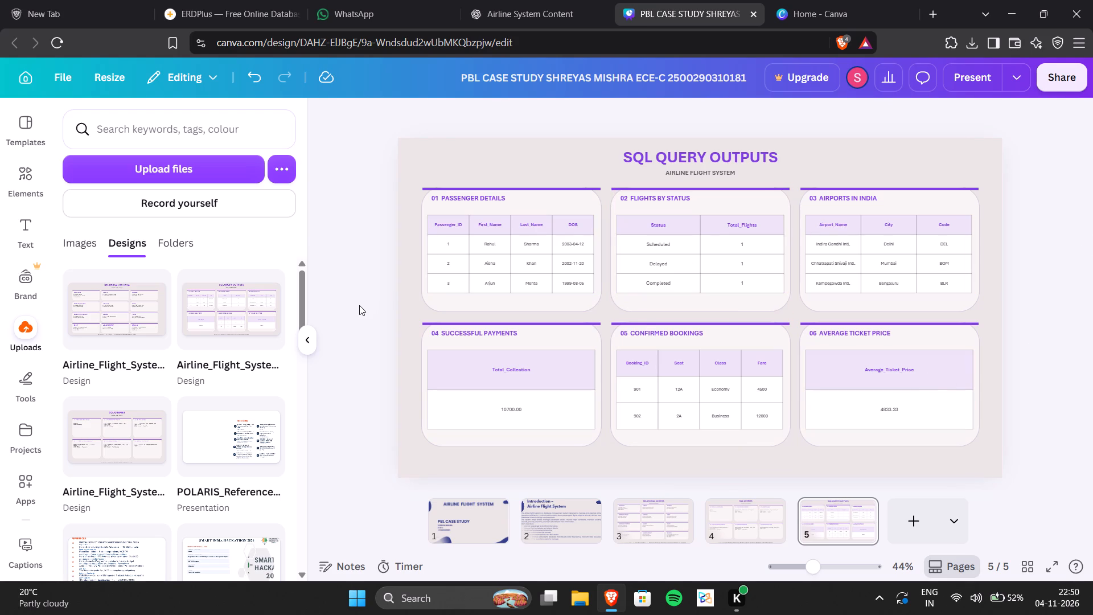
{"action": "key", "text": "Left"}
{"action": "key", "text": "Left"}
{"action": "key", "text": "Left"}
{"action": "key", "text": "Left"}
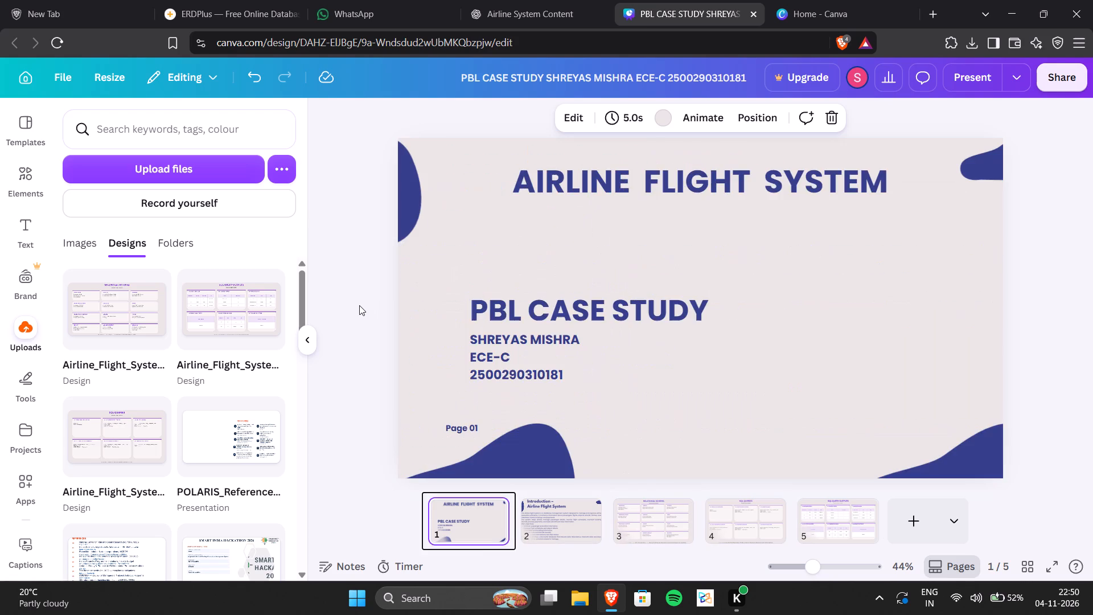
{"action": "key", "text": "Right"}
{"action": "key", "text": "Right"}
{"action": "key", "text": "Right"}
{"action": "key", "text": "Right"}
{"action": "key", "text": "Right"}
{"action": "key", "text": "Right"}
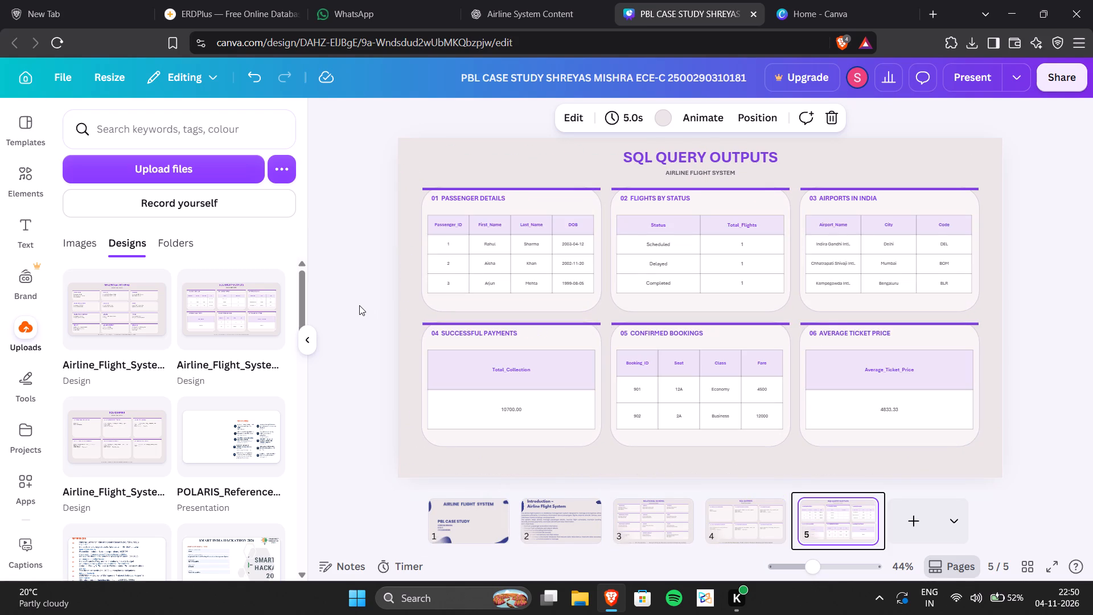
{"action": "key", "text": "Left"}
{"action": "key", "text": "Left"}
{"action": "key", "text": "Left"}
{"action": "key", "text": "Right"}
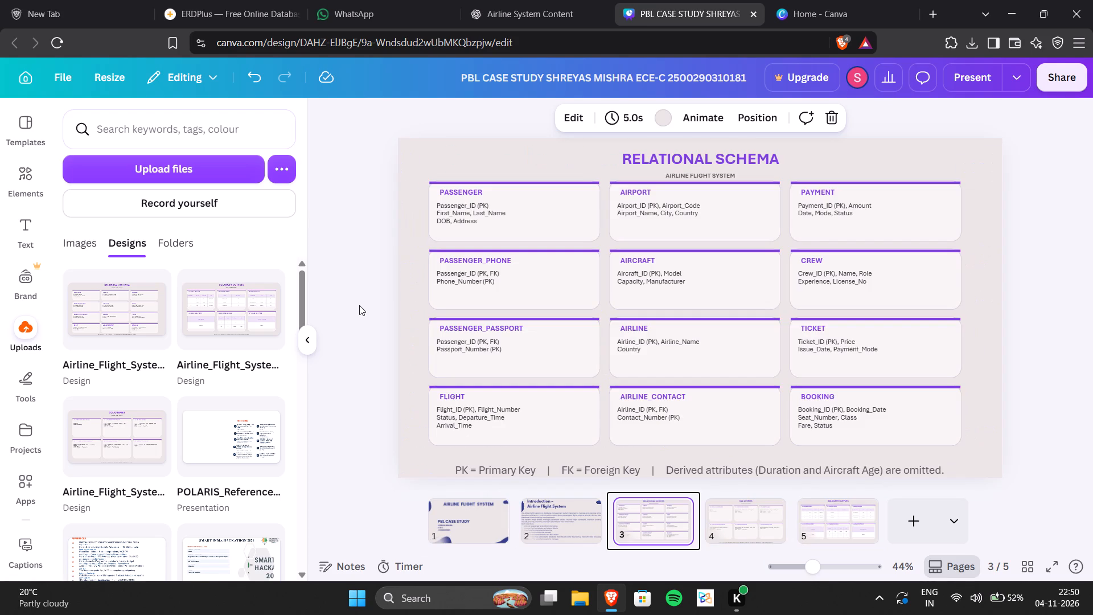
{"action": "key", "text": "Right"}
{"action": "key", "text": "Right"}
{"action": "key", "text": "Right"}
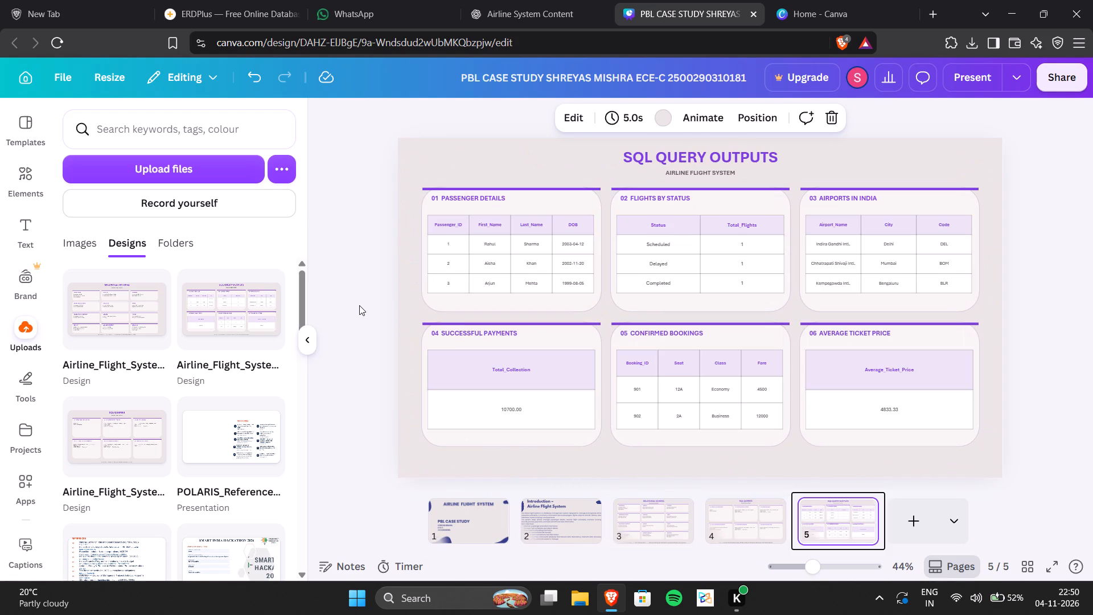
{"action": "left_click", "coordinate": [1067, 232]}
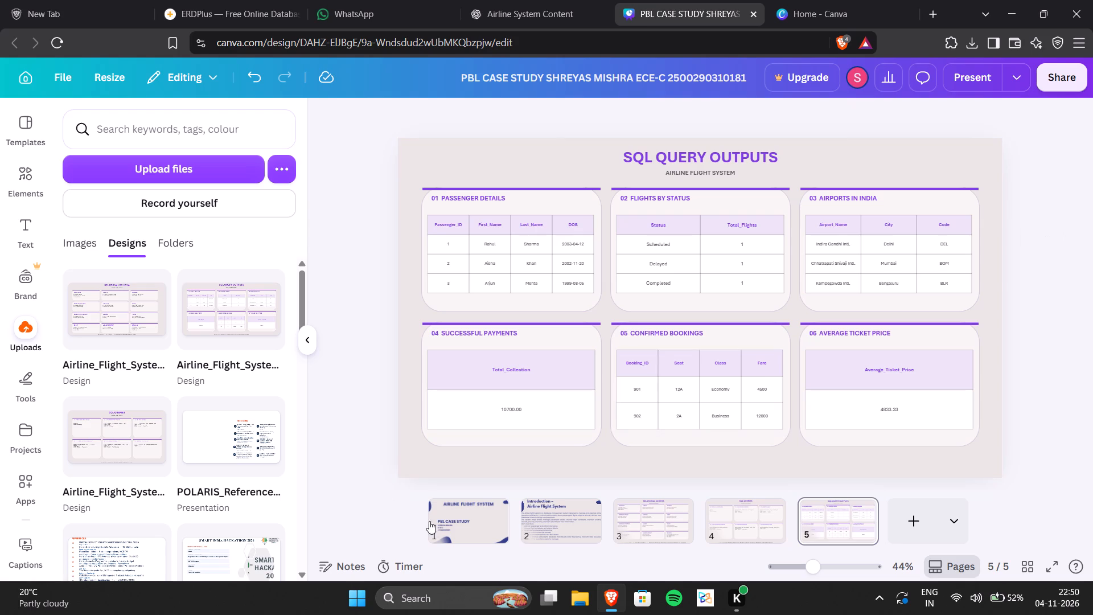
{"action": "left_click", "coordinate": [439, 521]}
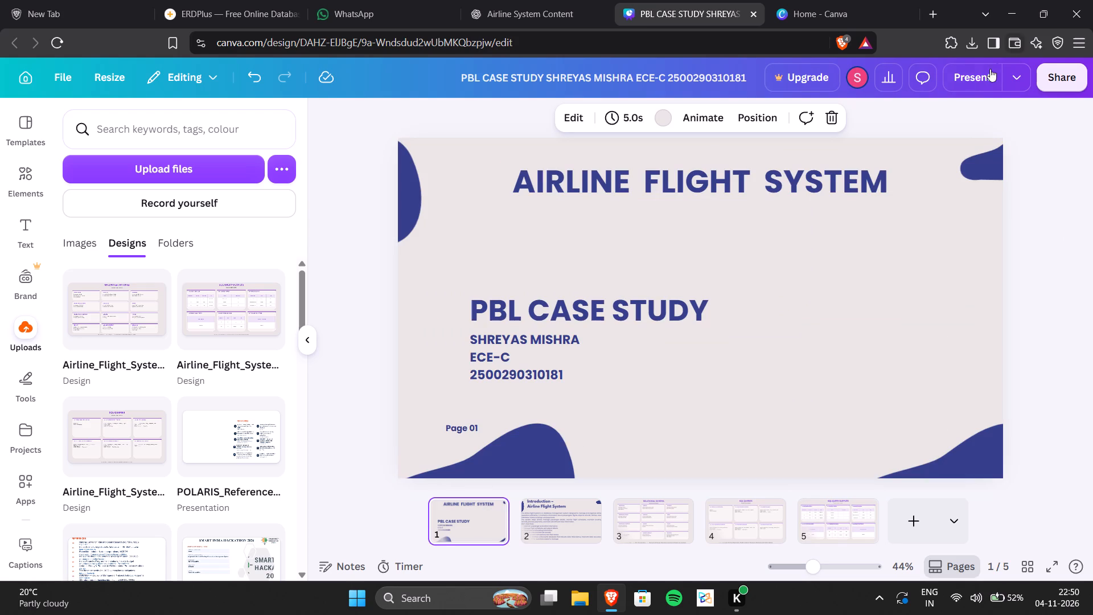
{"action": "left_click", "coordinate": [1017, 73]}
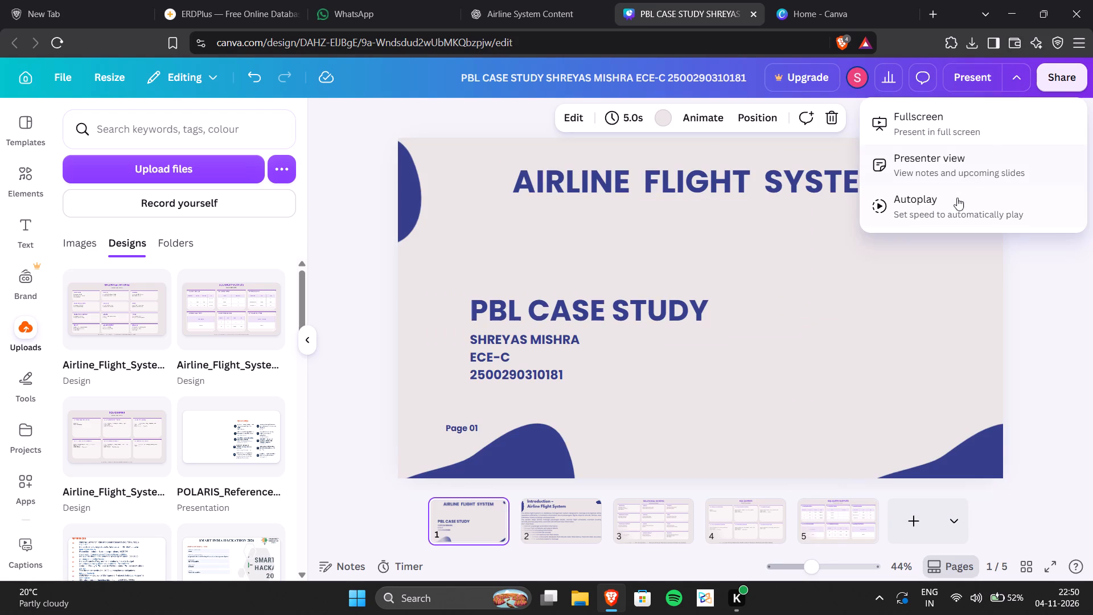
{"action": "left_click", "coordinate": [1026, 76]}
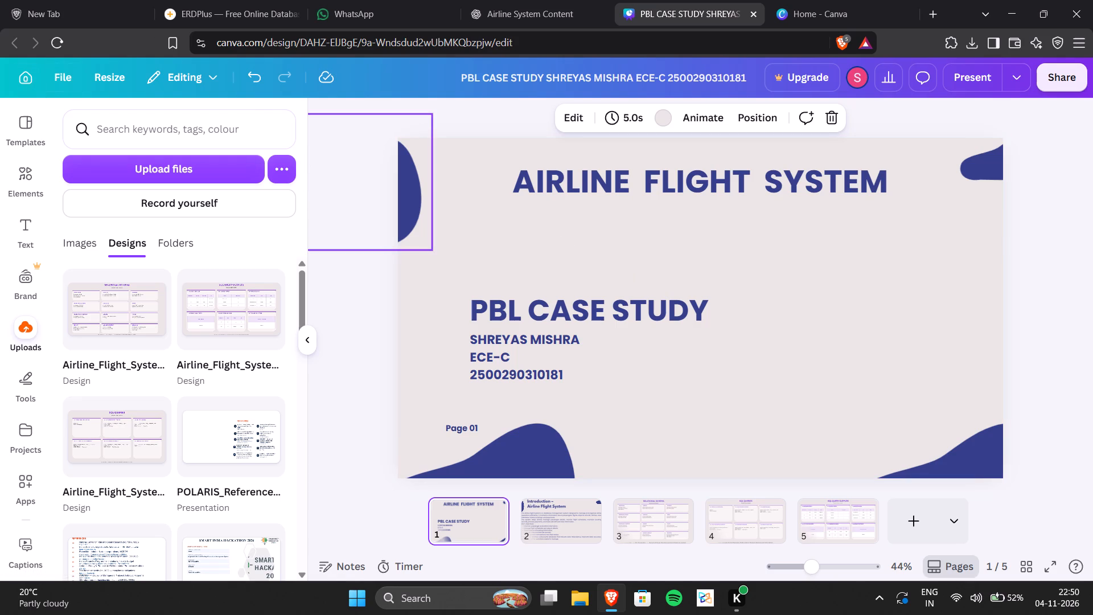
Download all pages of the presentation as a PDF and save it in the Downloads folder under the suggested file name.
{"action": "left_click", "coordinate": [311, 341]}
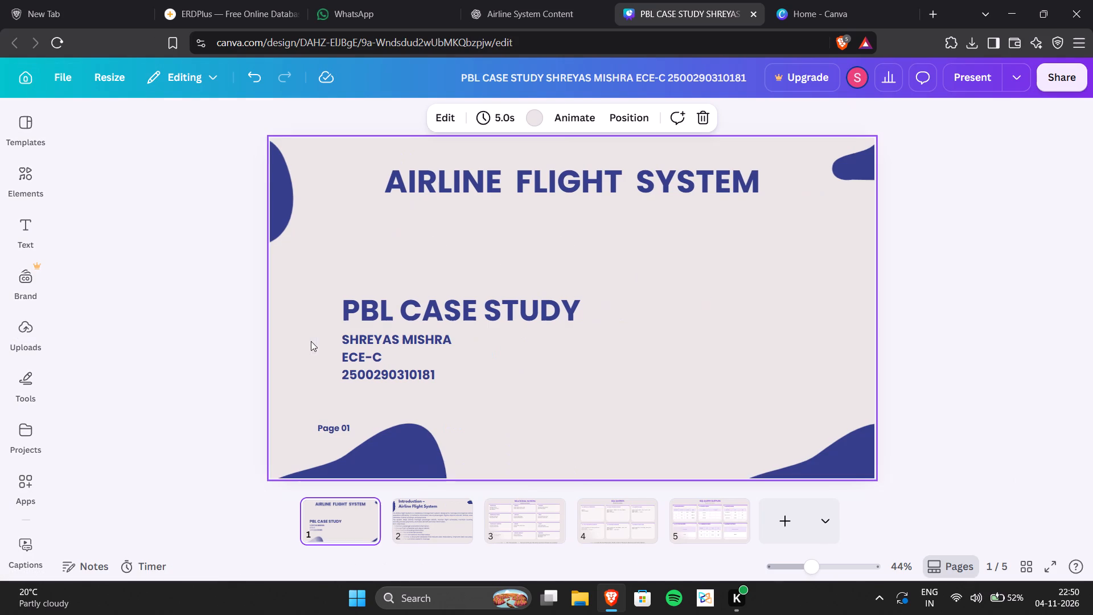
{"action": "left_click", "coordinate": [1063, 75]}
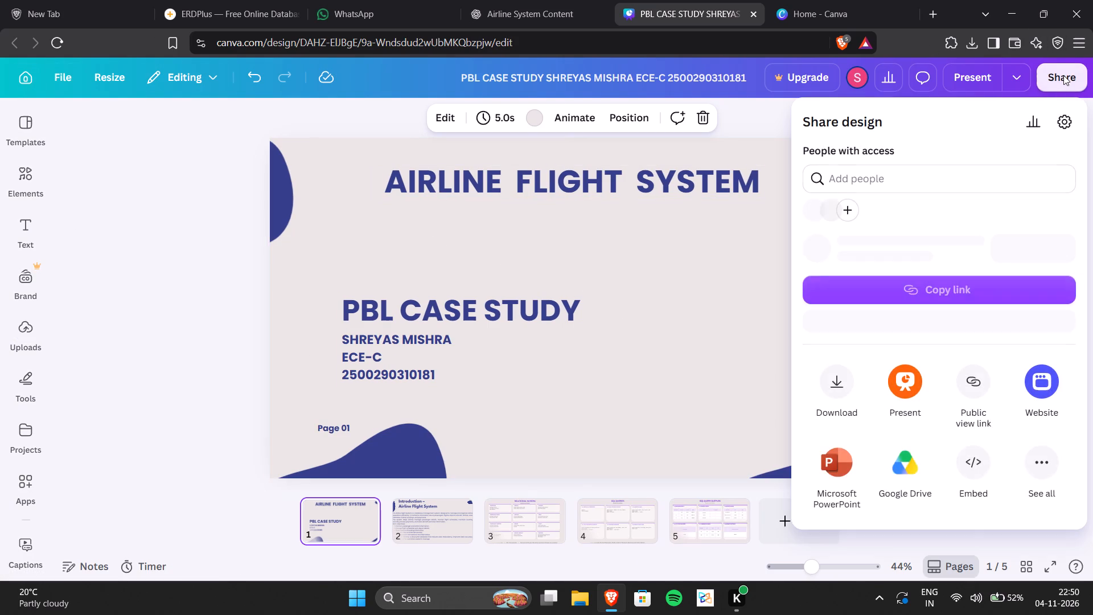
{"action": "left_click", "coordinate": [831, 433]}
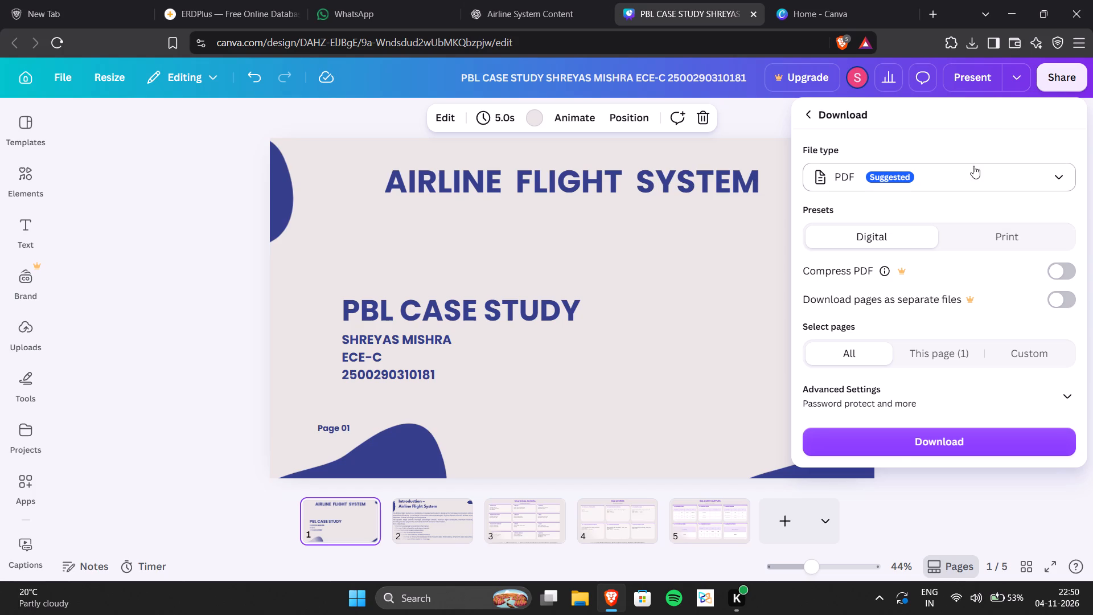
{"action": "left_click", "coordinate": [902, 452]}
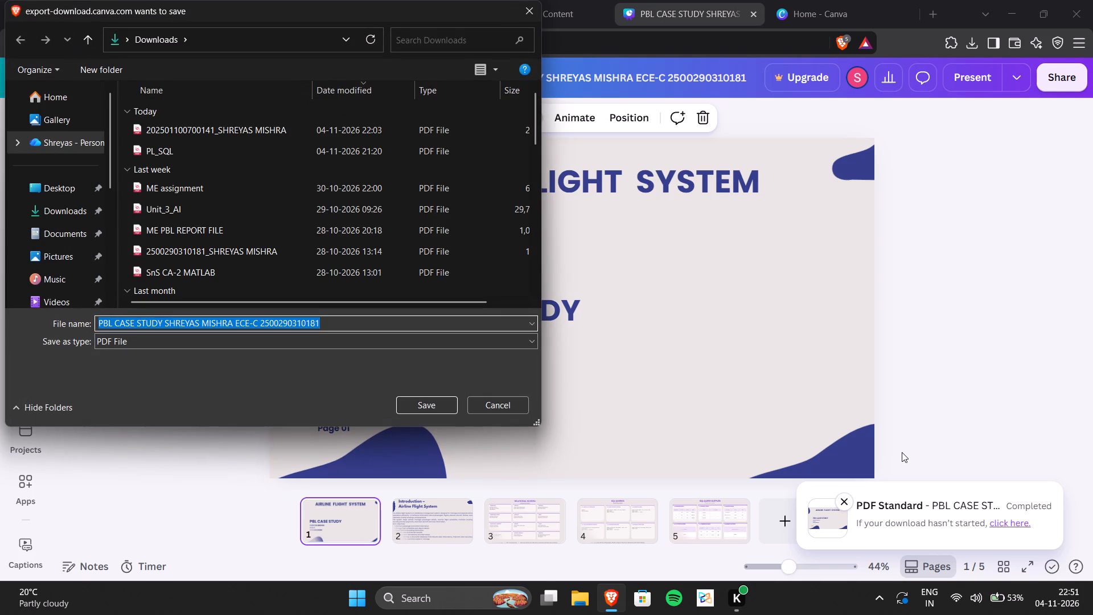
{"action": "key", "text": "Return"}
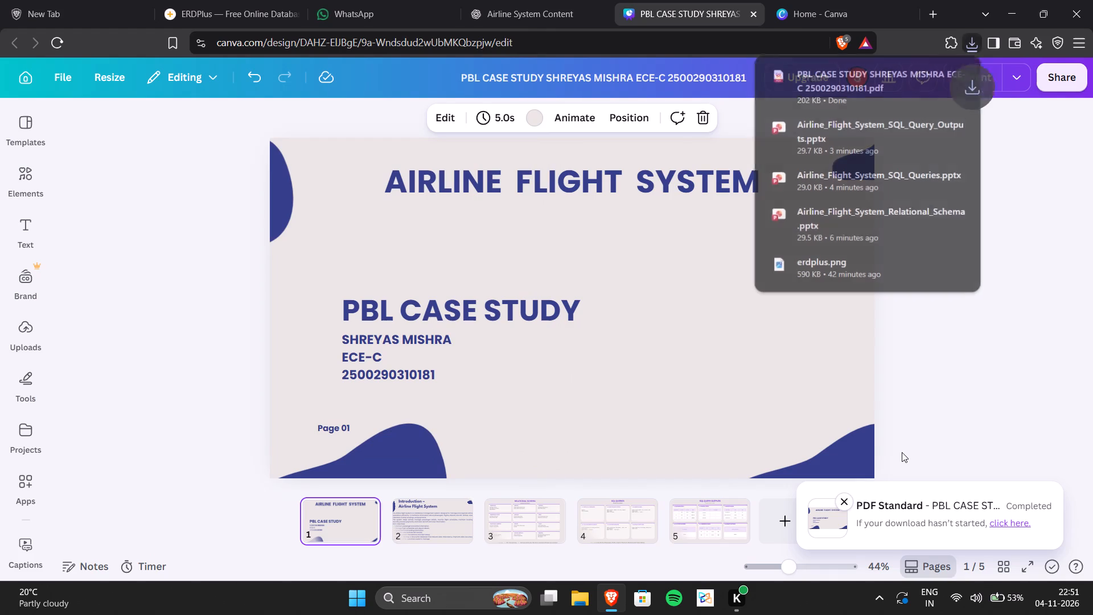